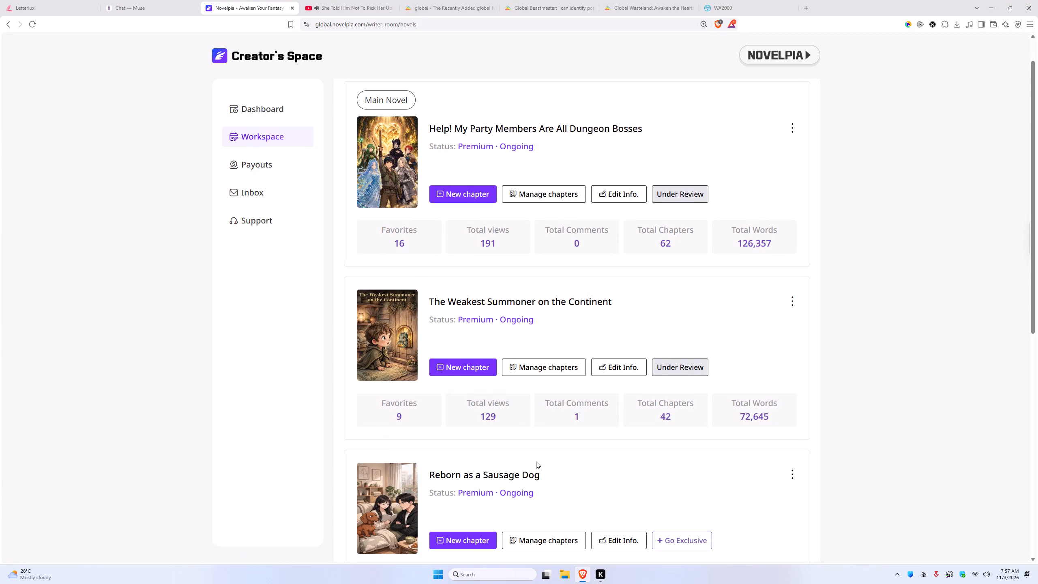
# Check the chapter files in the Downloads Bosses folder against the chapter list of Help! My Party Members Are All Dungeon Bosses.
pyautogui.click(569, 576)
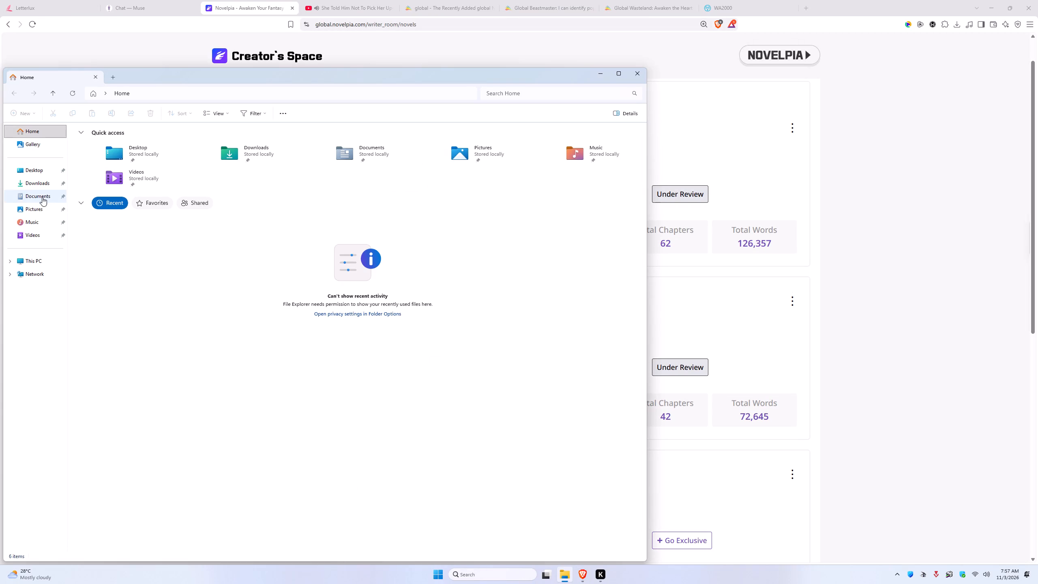
pyautogui.click(32, 183)
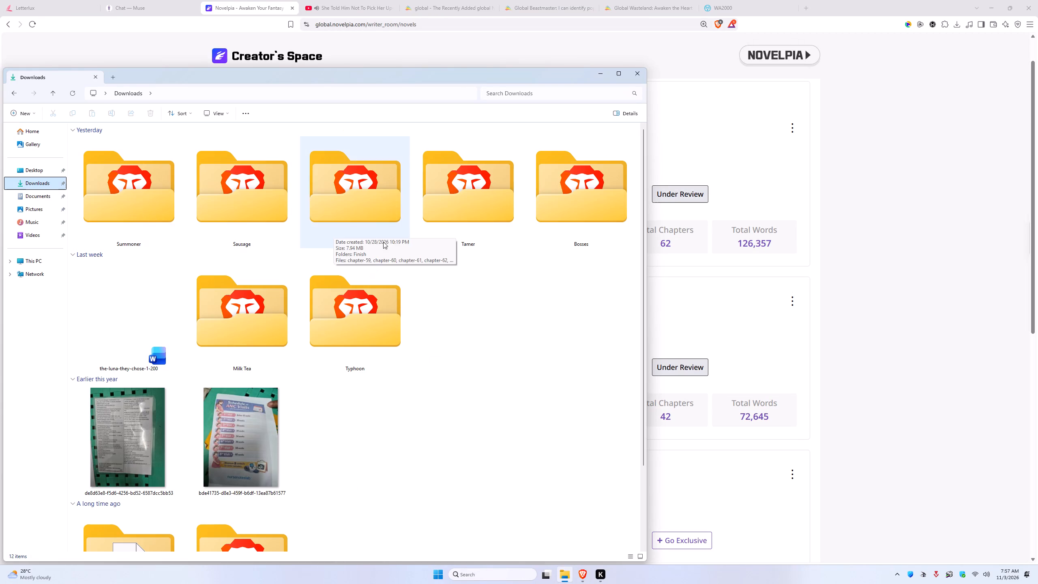
pyautogui.doubleClick(586, 205)
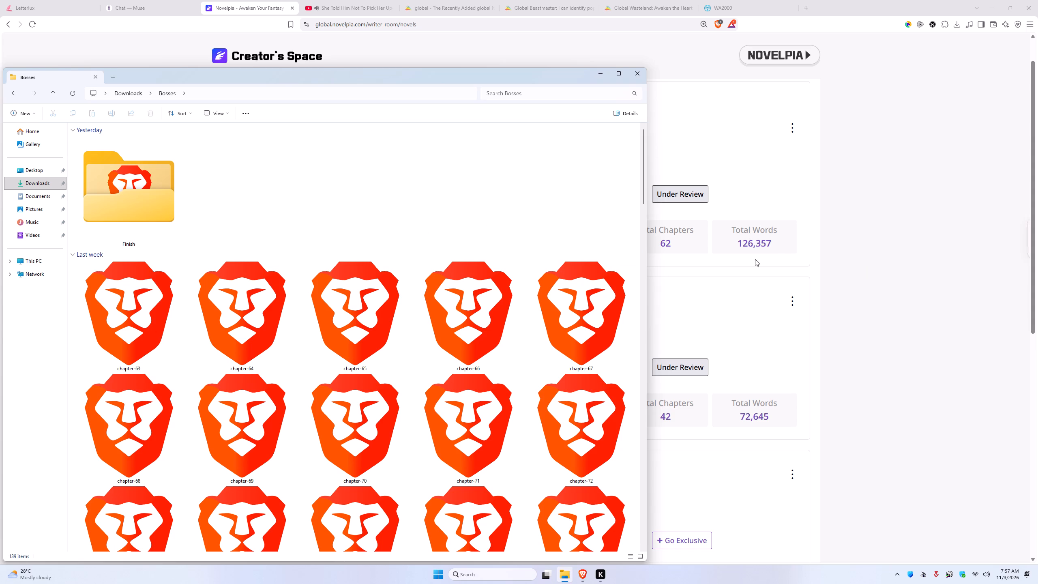
pyautogui.click(729, 263)
pyautogui.click(564, 196)
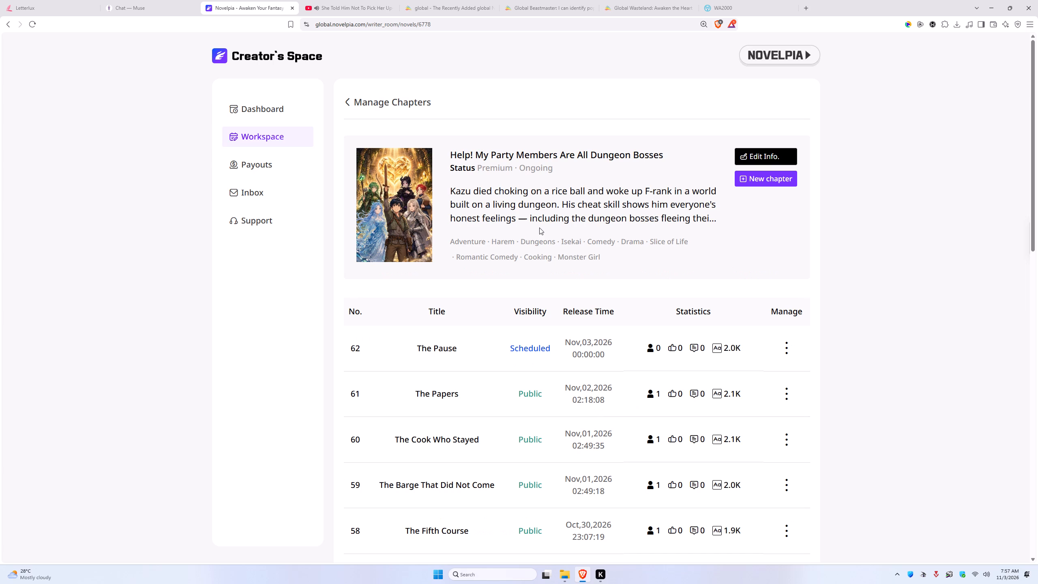
pyautogui.click(349, 104)
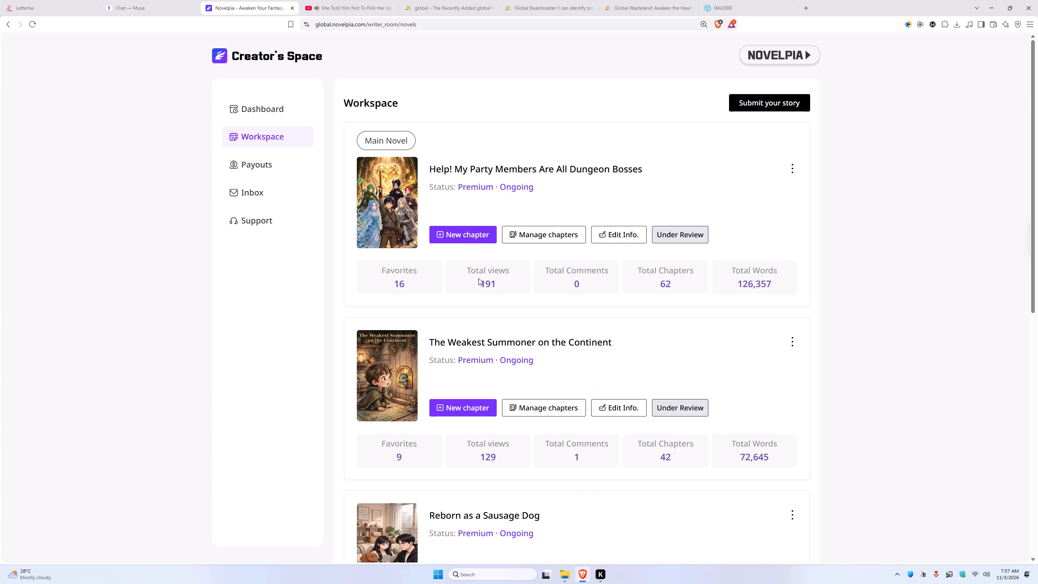
# Open the chapter list of The Weakest Summoner on the Continent and place chapter-043 from the Summoner folder in the browser tab before it.
pyautogui.click(559, 404)
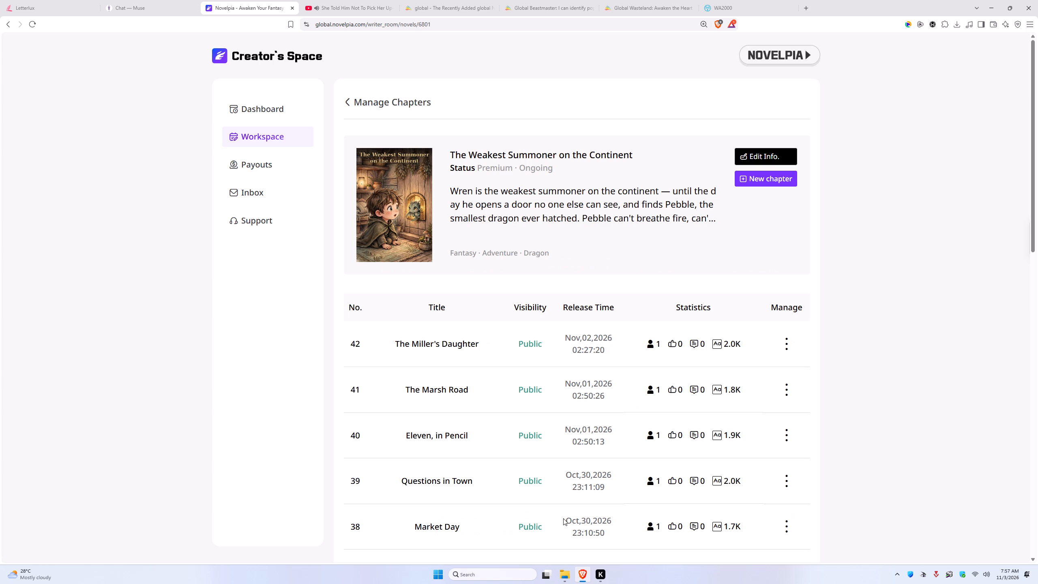
pyautogui.click(563, 573)
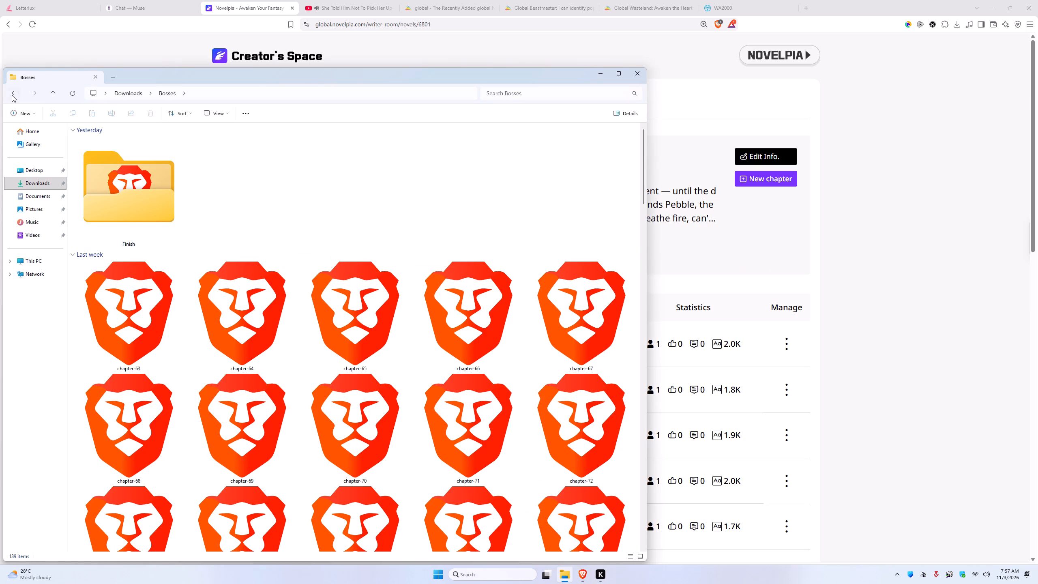
pyautogui.click(12, 95)
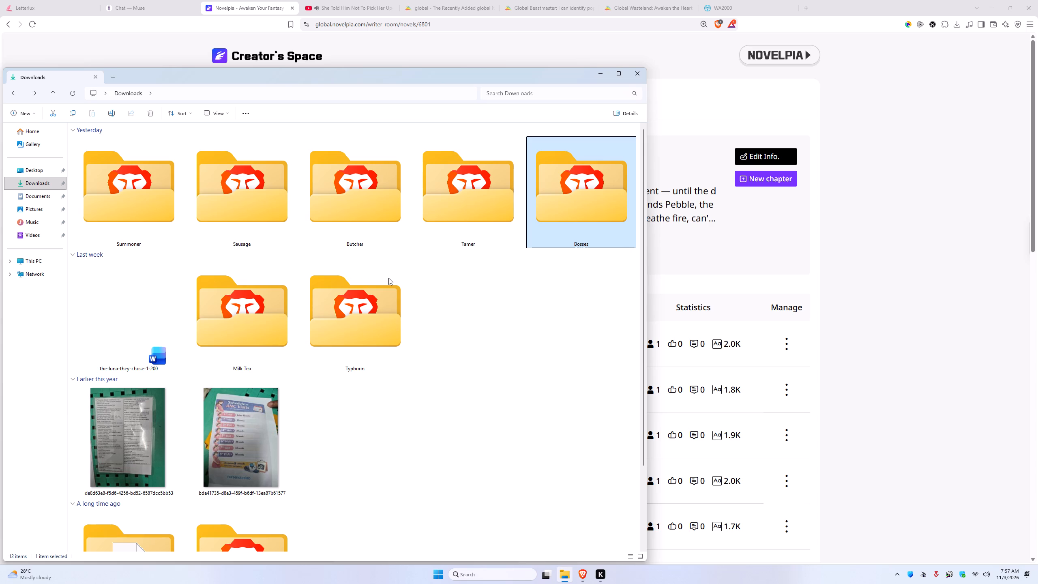
pyautogui.doubleClick(126, 202)
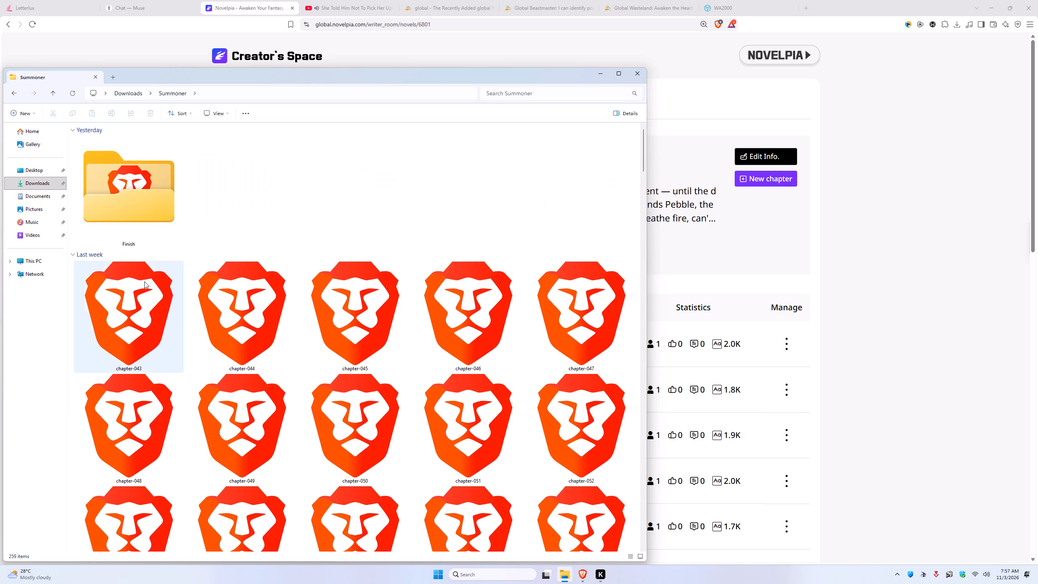
pyautogui.doubleClick(143, 297)
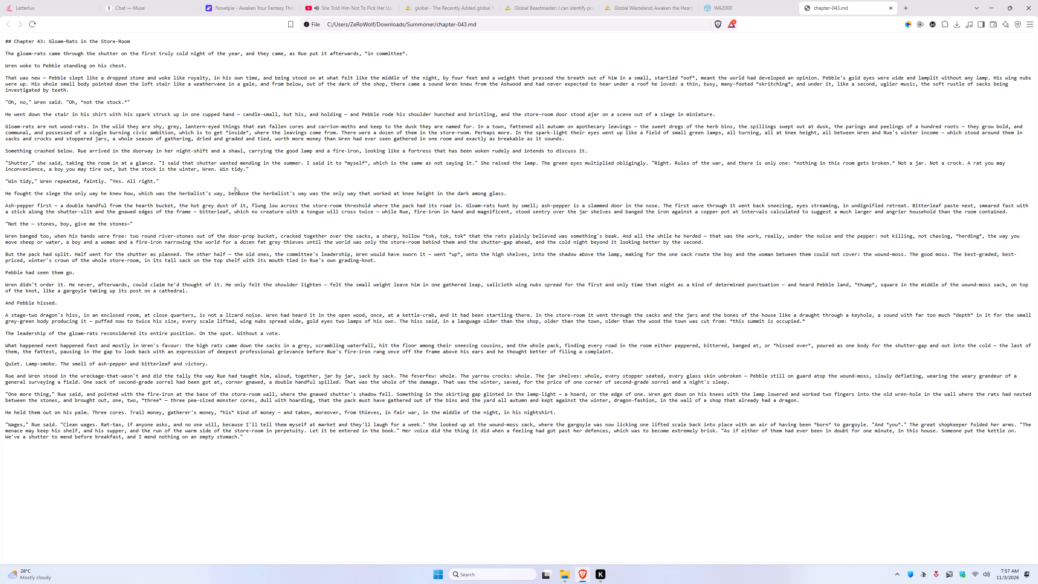
pyautogui.keyDown('ctrl'); pyautogui.scroll(2, 405, 196); pyautogui.keyUp('ctrl')
pyautogui.moveTo(855, 0); pyautogui.dragTo(825, 0)
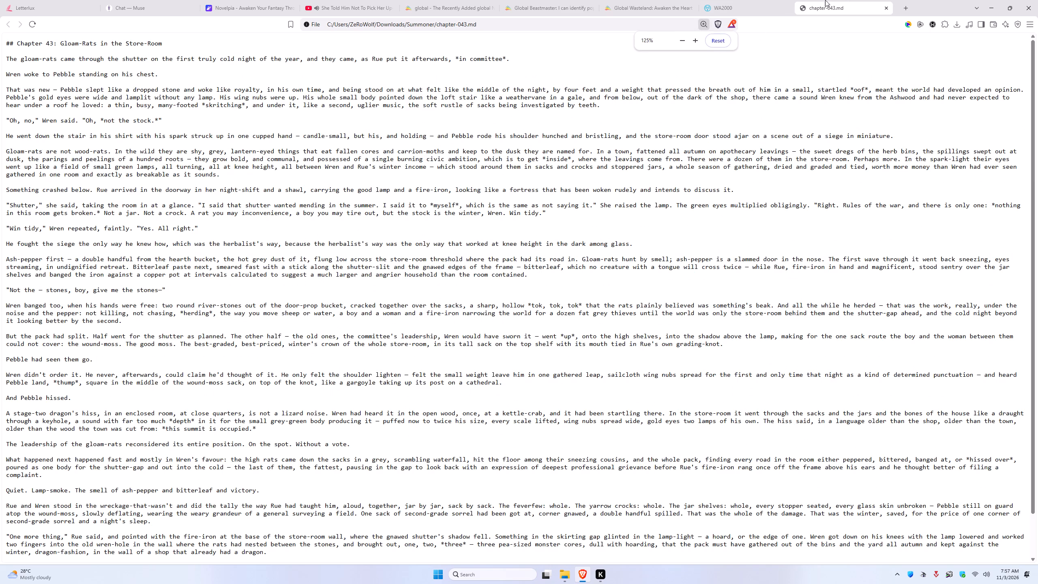
pyautogui.moveTo(825, 0); pyautogui.dragTo(269, 6)
# Start a new chapter and copy the title "Gloam-Rats in the Store-Room" from chapter-043 into it, without a trailing line break.
pyautogui.click(319, 1)
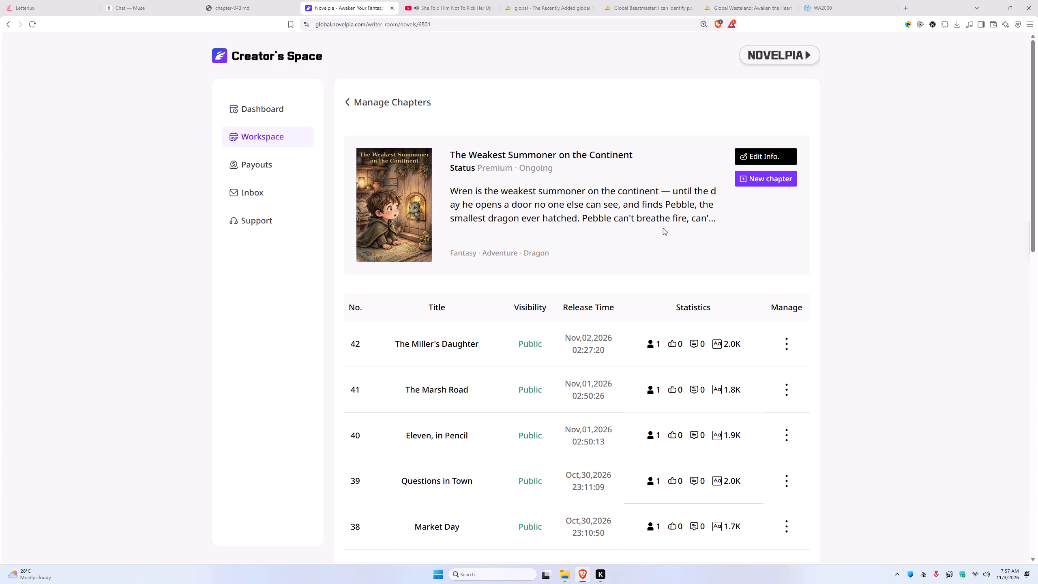
pyautogui.click(765, 174)
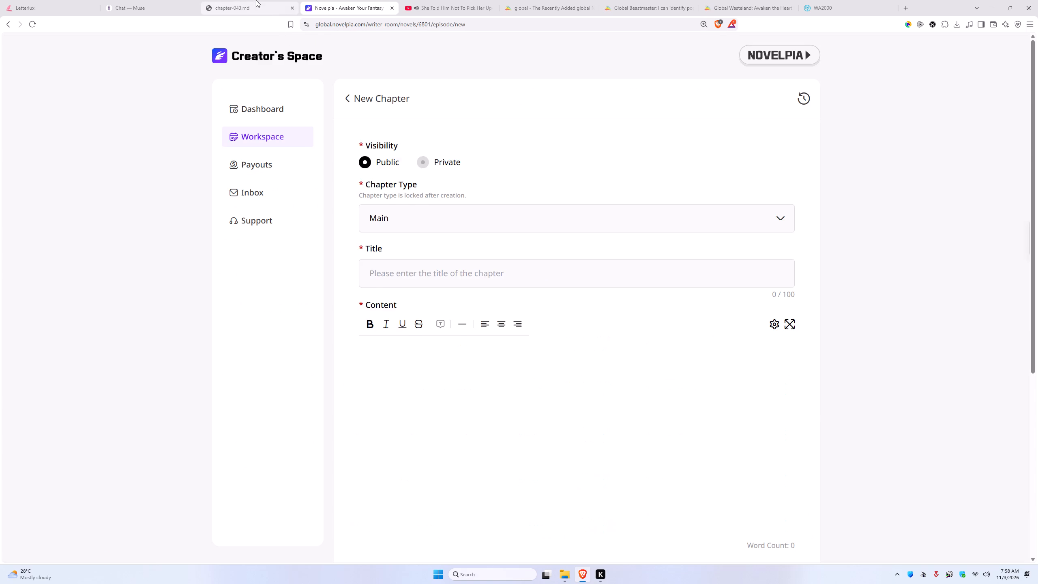
pyautogui.doubleClick(256, 0)
pyautogui.moveTo(60, 43); pyautogui.dragTo(197, 51)
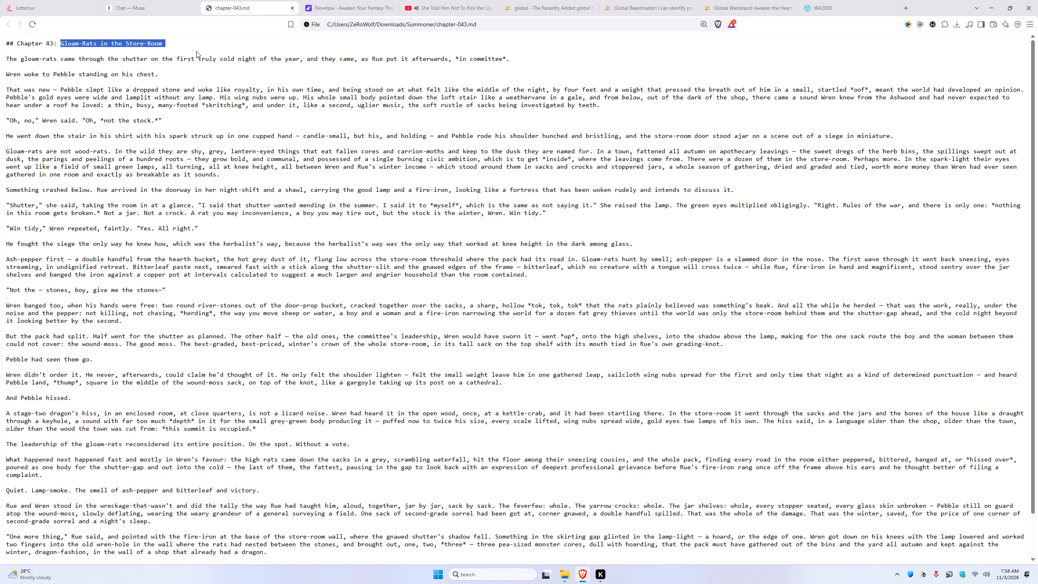
pyautogui.hotkey('ctrl', 'c')
pyautogui.click(332, 0)
pyautogui.click(398, 264)
pyautogui.hotkey('ctrl', 'v')
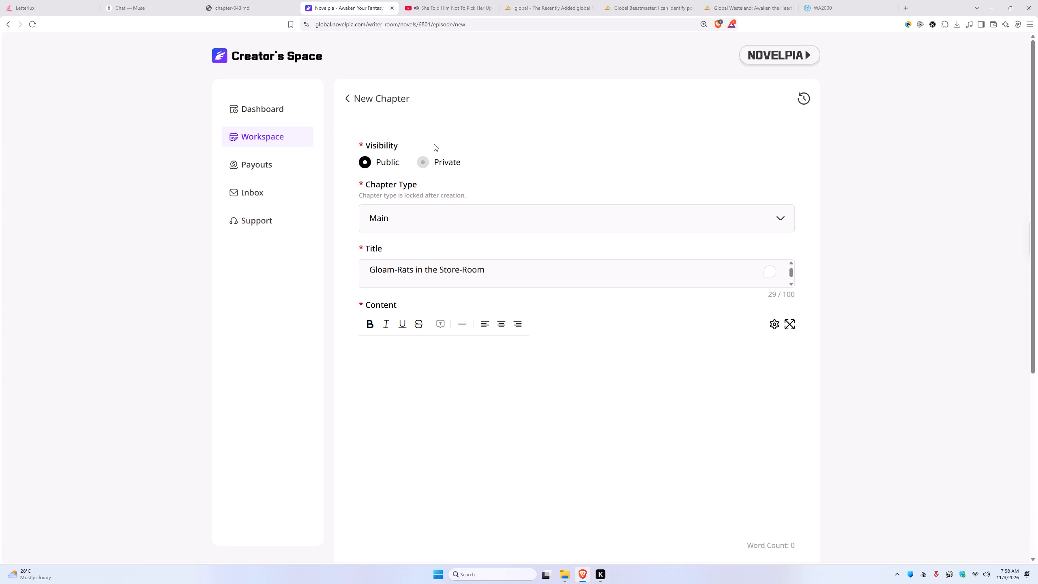
pyautogui.press('BackSpace')
# Copy the full body text of chapter-043, without its heading, into the new chapter's content.
pyautogui.click(234, 0)
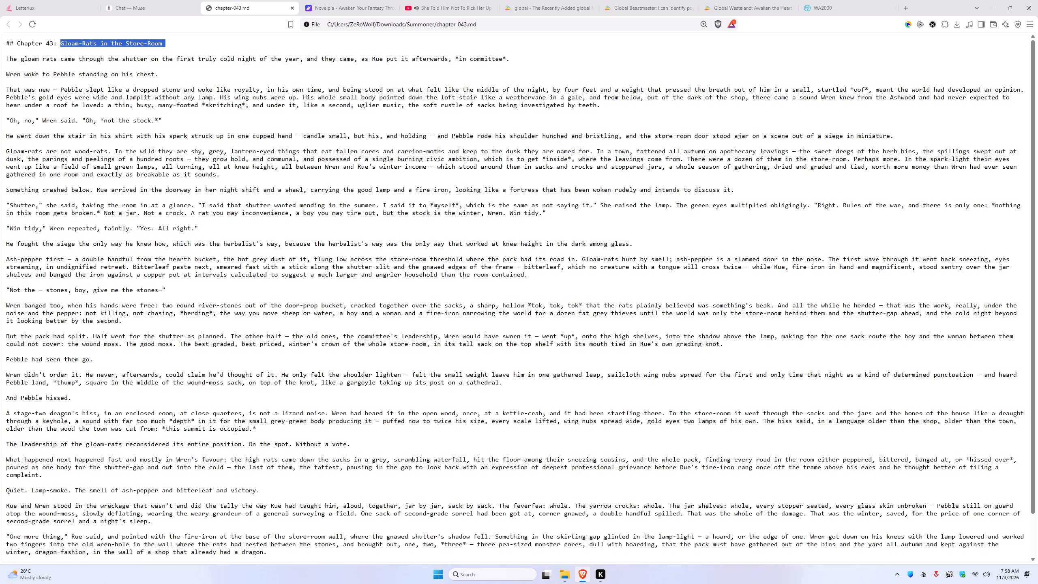
pyautogui.moveTo(7, 59); pyautogui.dragTo(492, 392)
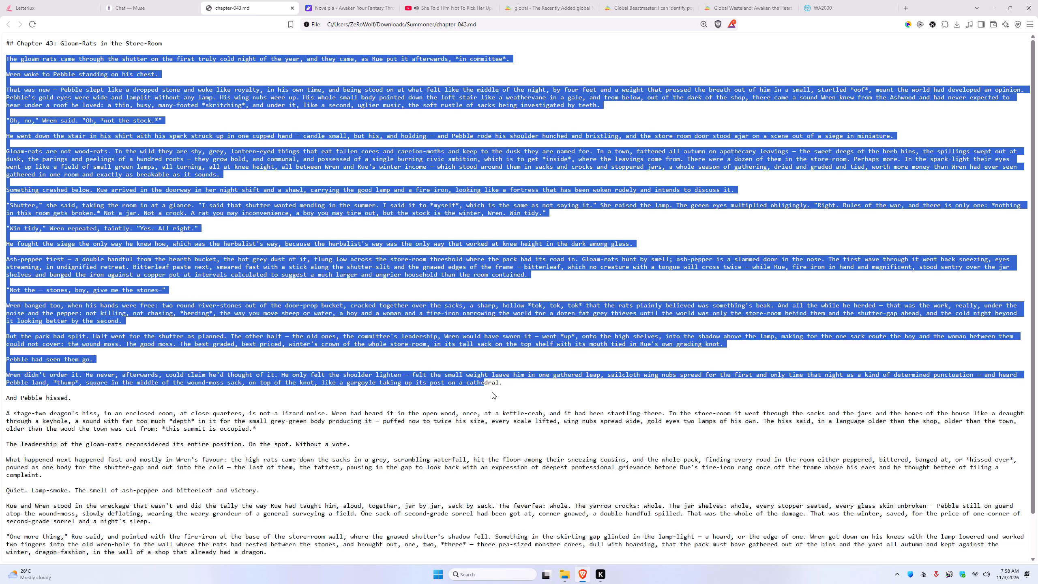
pyautogui.moveTo(492, 392); pyautogui.dragTo(907, 573)
pyautogui.scroll(-8, 450, 413)
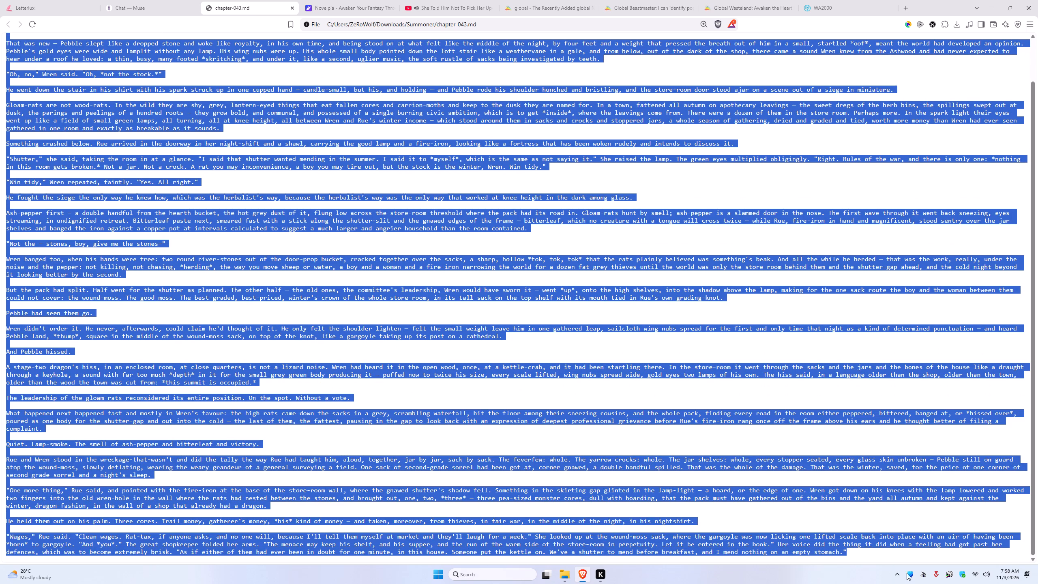
pyautogui.moveTo(907, 573); pyautogui.dragTo(956, 578)
pyautogui.hotkey('ctrl', 'c')
pyautogui.click(342, 0)
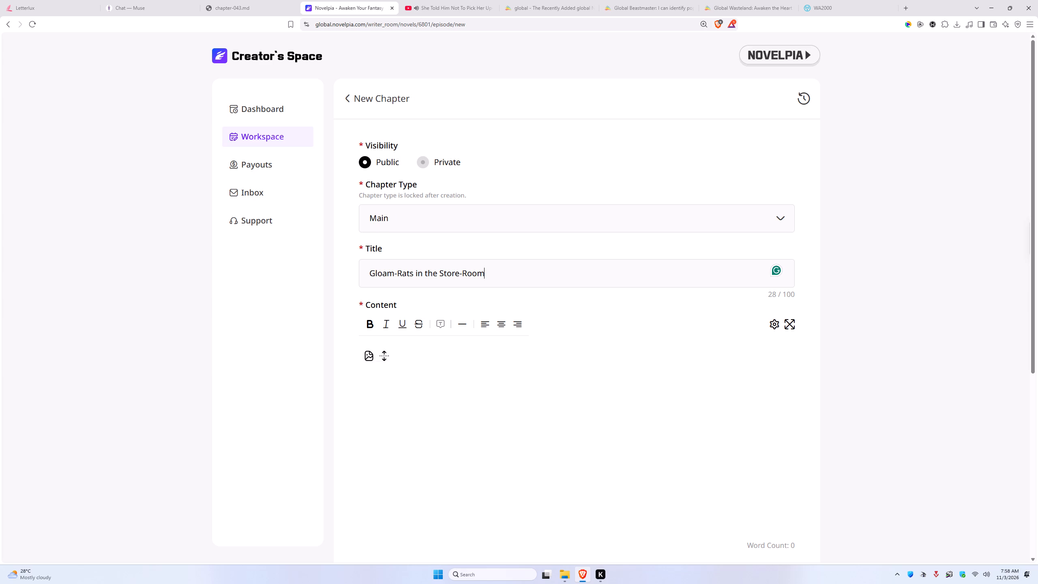
pyautogui.scroll(-2, 396, 339)
pyautogui.scroll(1, 396, 339)
pyautogui.scroll(-1, 396, 339)
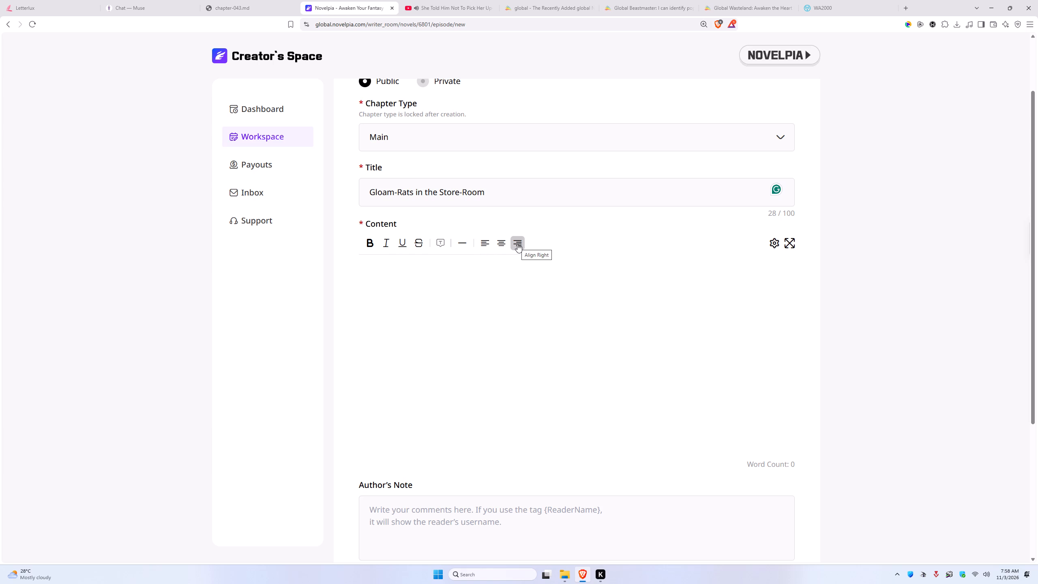
pyautogui.click(468, 273)
pyautogui.hotkey('ctrl', 'v')
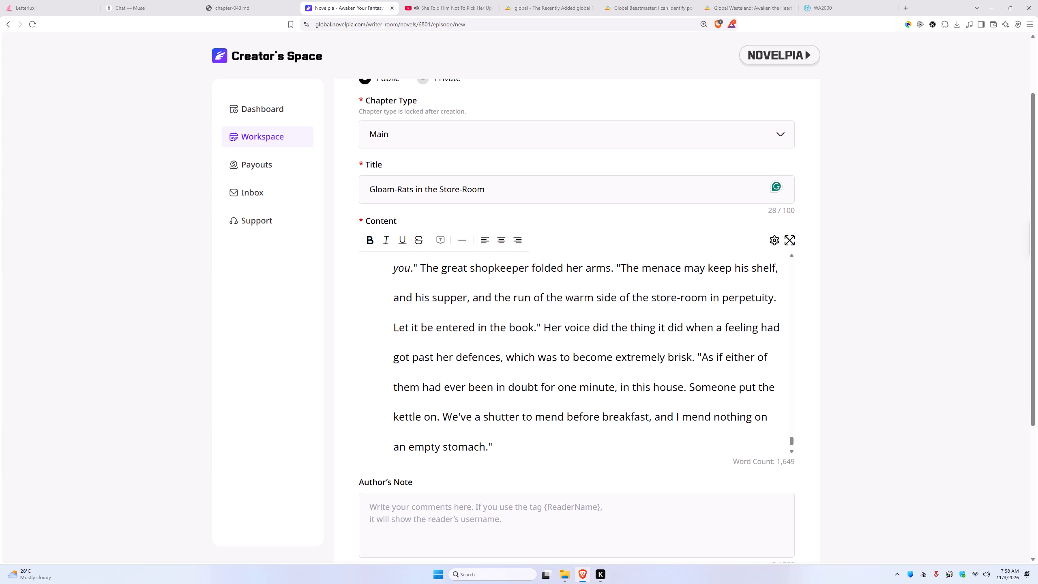
# Publish the Gloam-Rats in the Store-Room chapter and close the chapter-043 file.
pyautogui.scroll(8, 519, 422)
pyautogui.scroll(-6, 453, 475)
pyautogui.click(491, 468)
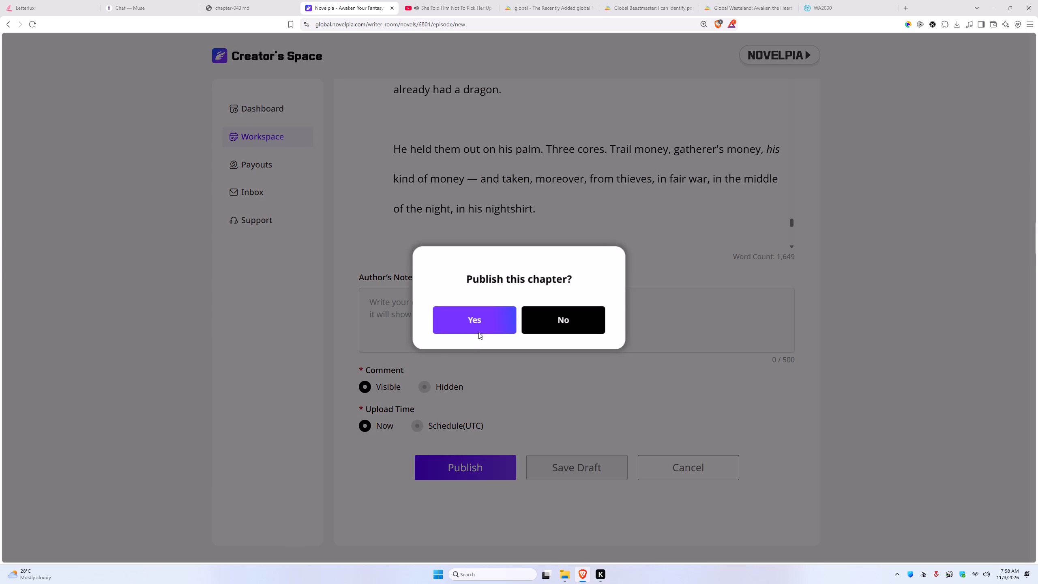
pyautogui.click(480, 326)
pyautogui.click(290, 9)
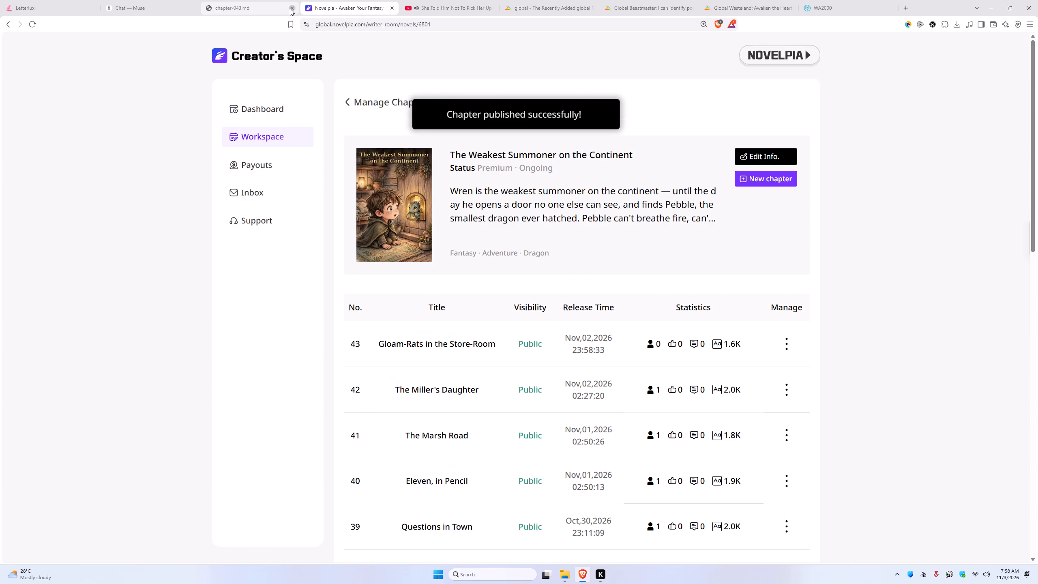
# Move the chapter-043 file into the Finish folder inside Summoner.
pyautogui.click(563, 569)
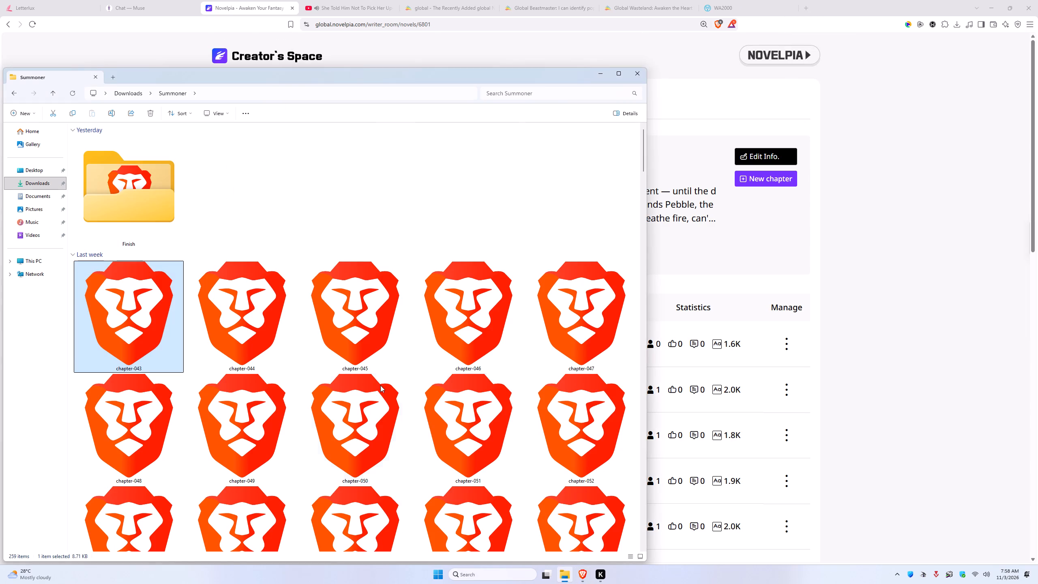
pyautogui.moveTo(139, 316); pyautogui.dragTo(131, 191)
# Open chapter-044 in the browser tab before the Novelpia page and move its file into the Finish folder.
pyautogui.doubleClick(144, 321)
pyautogui.hotkey('alt', 'Tab')
pyautogui.moveTo(128, 330); pyautogui.dragTo(128, 222)
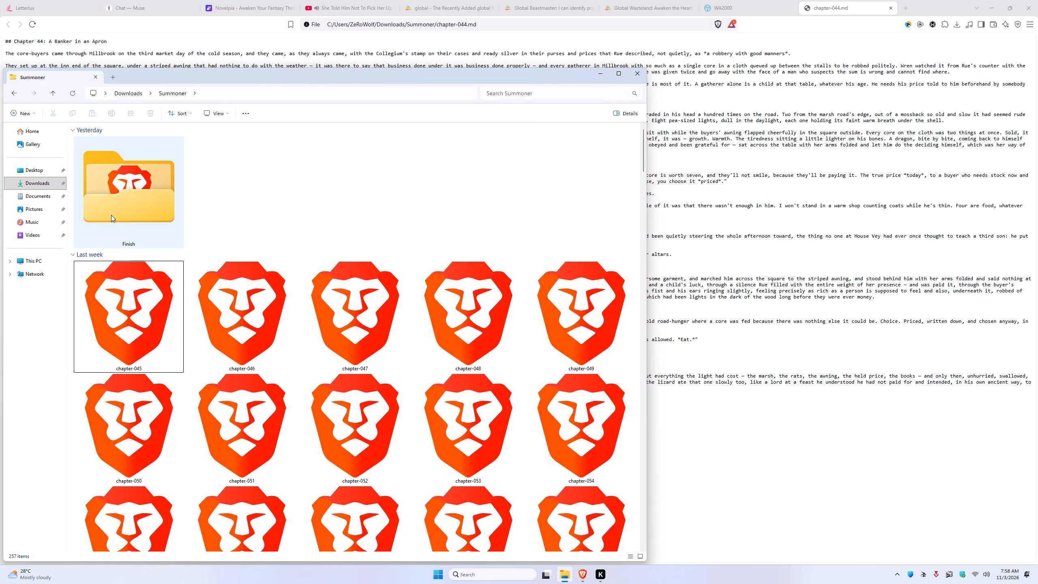
pyautogui.click(16, 96)
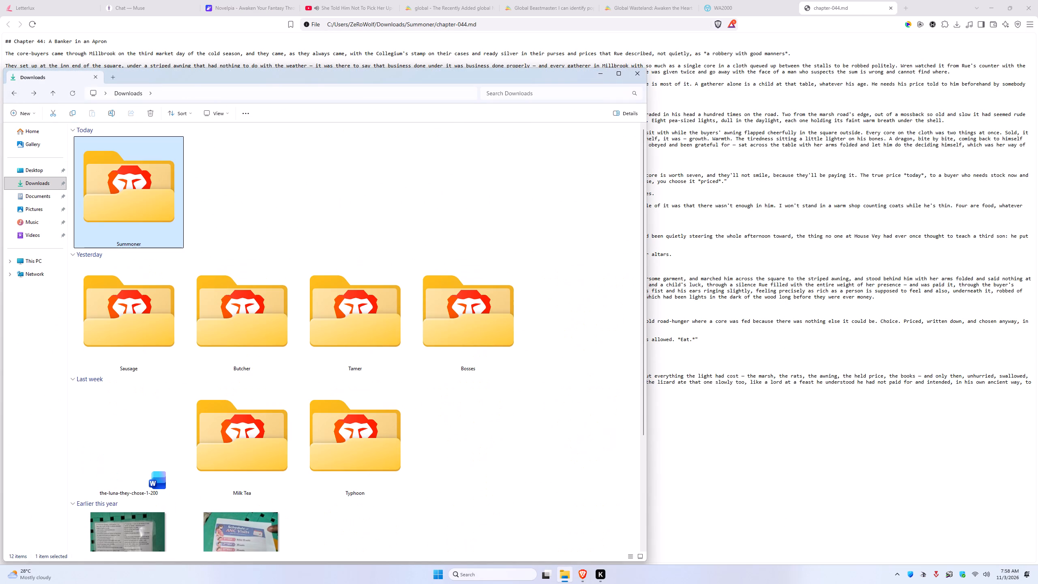
pyautogui.moveTo(856, 0); pyautogui.dragTo(285, 0)
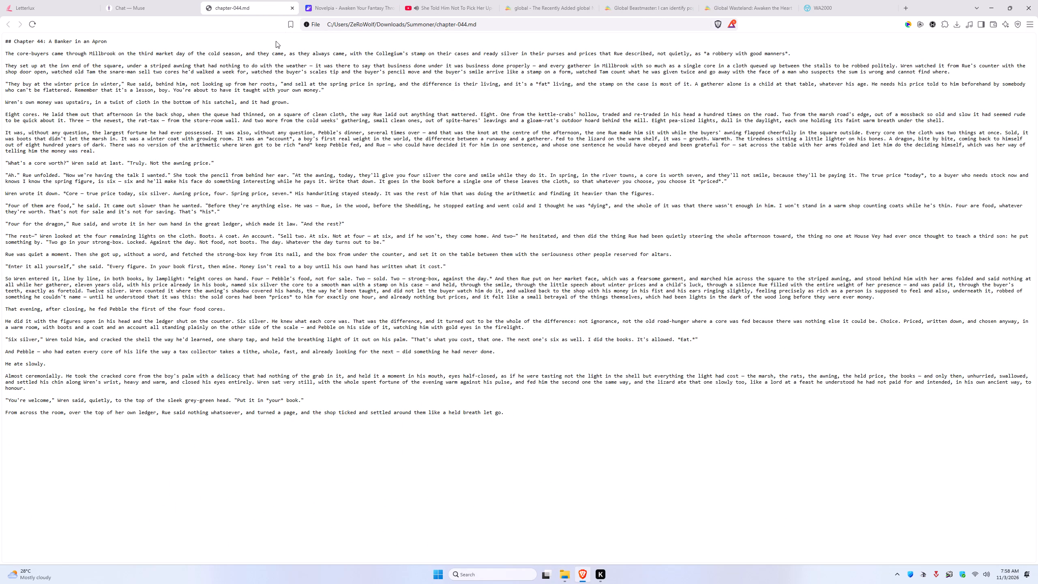
# Start another new chapter for The Weakest Summoner on the Continent with the title "A Banker in an Apron" copied from chapter-044.
pyautogui.moveTo(48, 40); pyautogui.dragTo(109, 44)
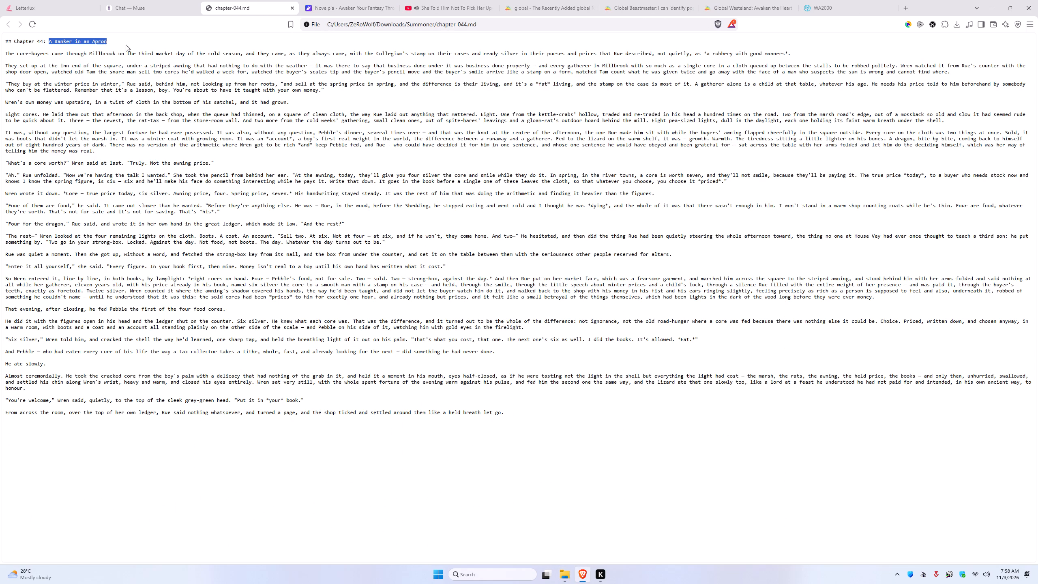
pyautogui.hotkey('ctrl', 'c')
pyautogui.click(339, 6)
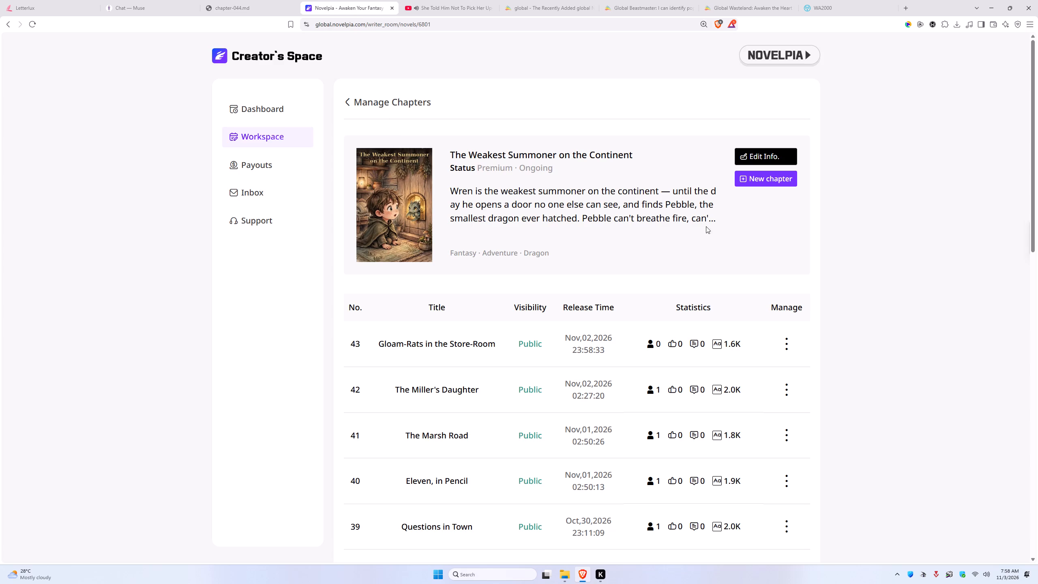
pyautogui.doubleClick(774, 177)
pyautogui.click(395, 258)
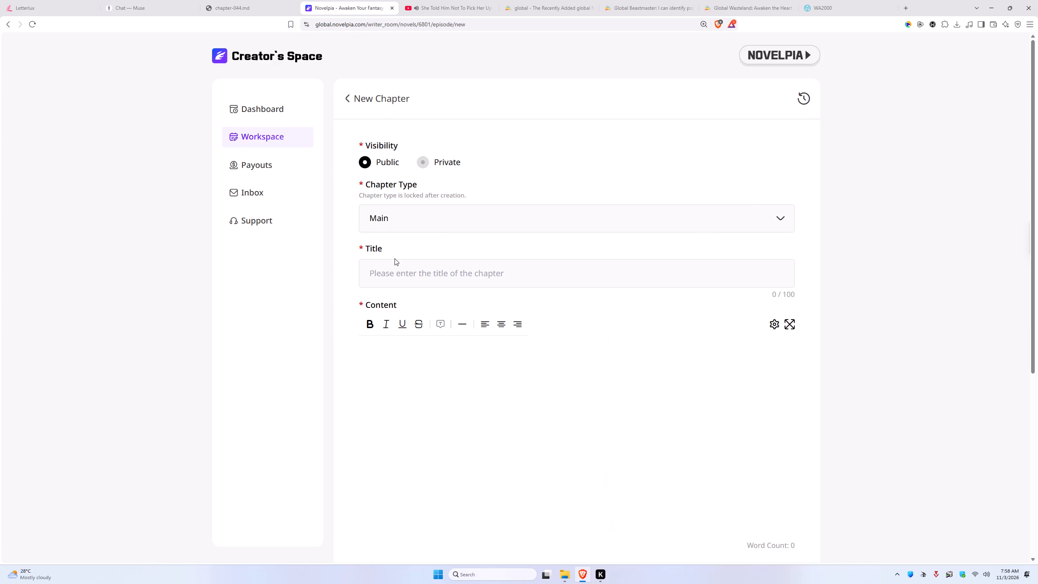
pyautogui.keyDown('ctrl'); pyautogui.click(399, 267); pyautogui.keyUp('ctrl')
pyautogui.hotkey('ctrl', 'v')
# Copy the full body text of chapter-044, without its heading line, for the new Novelpia chapter.
pyautogui.click(232, 0)
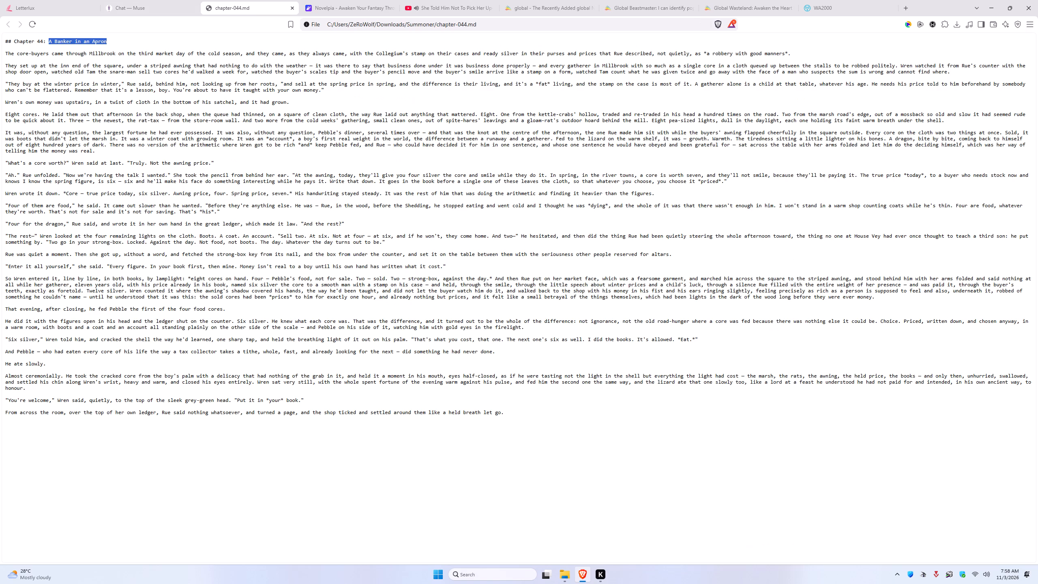
pyautogui.moveTo(6, 52); pyautogui.dragTo(200, 137)
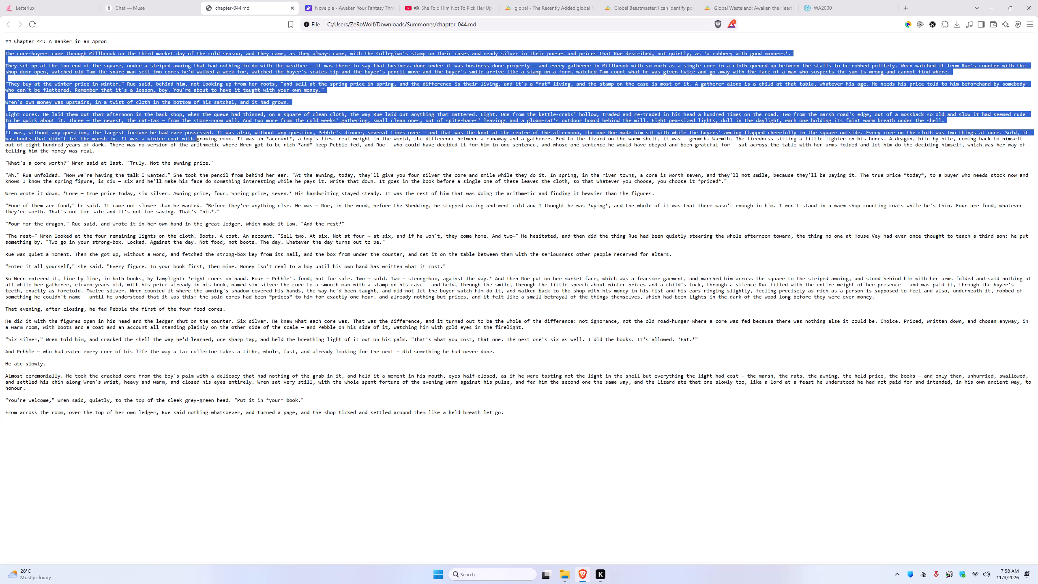
pyautogui.moveTo(200, 137); pyautogui.dragTo(240, 159)
pyautogui.moveTo(240, 159); pyautogui.dragTo(238, 163)
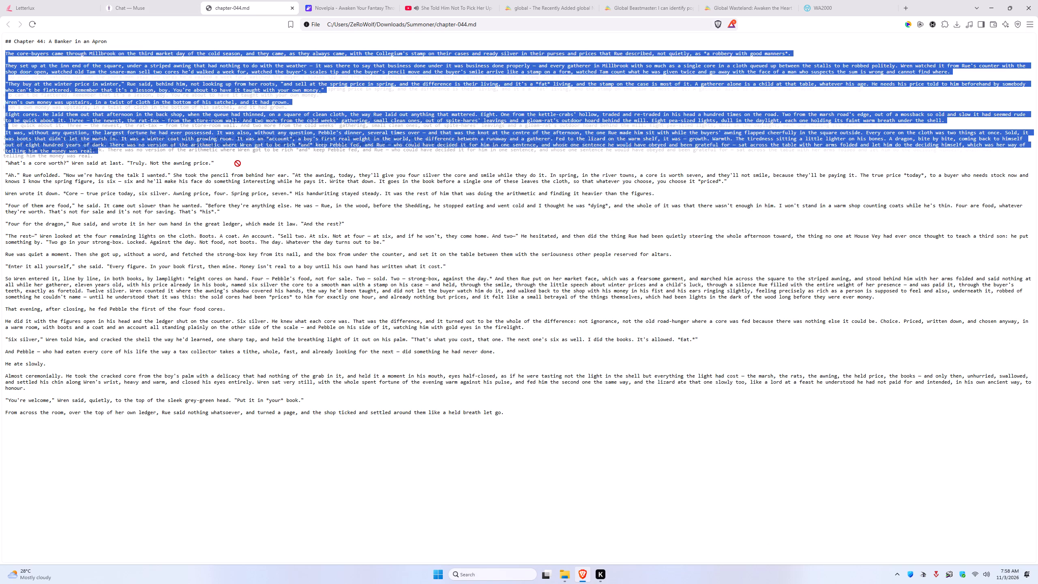
pyautogui.moveTo(238, 163); pyautogui.dragTo(361, 193)
pyautogui.click(436, 370)
pyautogui.moveTo(512, 423); pyautogui.dragTo(109, 215)
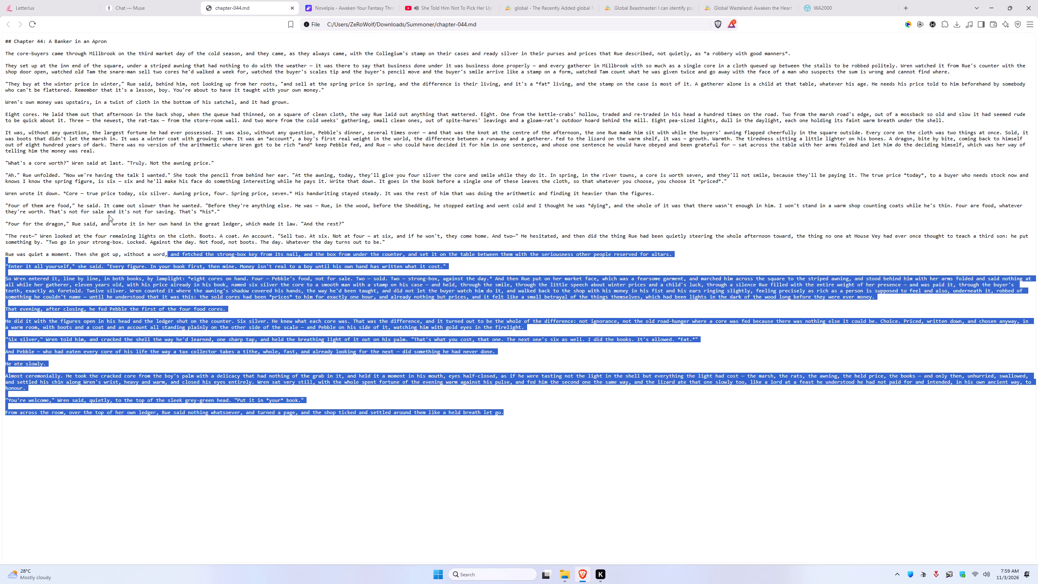
pyautogui.moveTo(109, 215); pyautogui.dragTo(0, 55)
pyautogui.hotkey('ctrl', 'c')
pyautogui.click(351, 0)
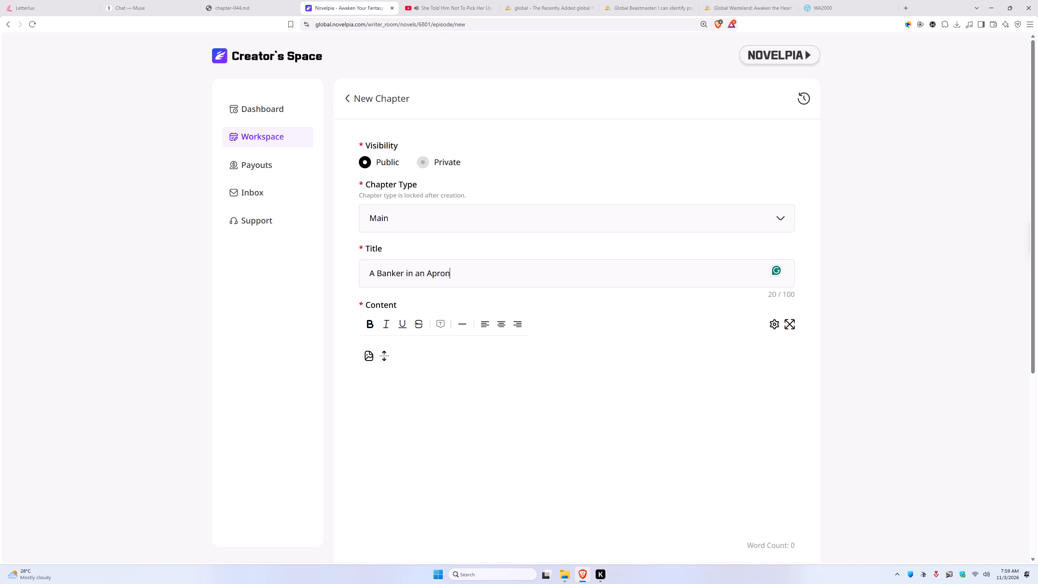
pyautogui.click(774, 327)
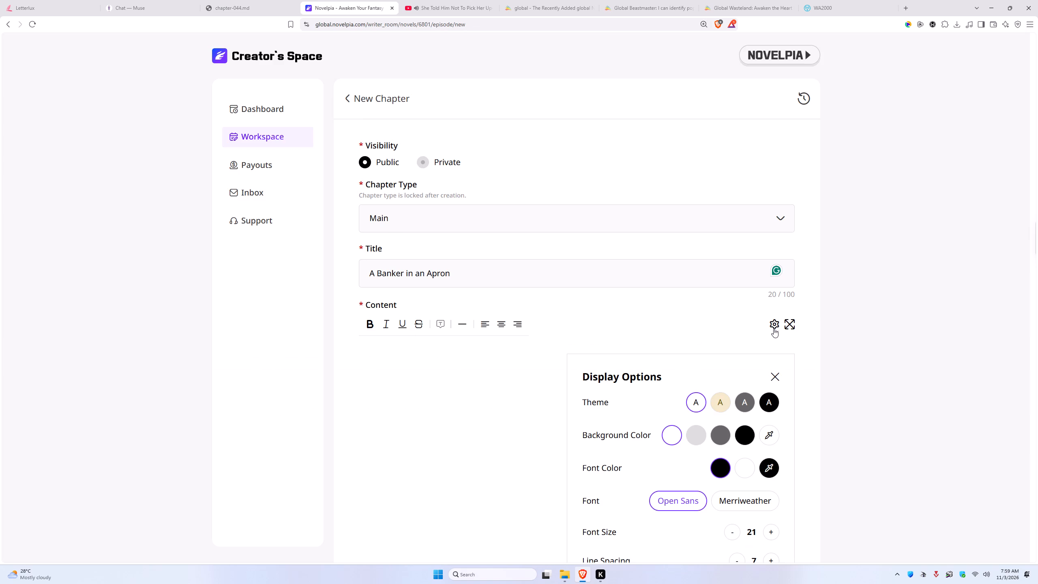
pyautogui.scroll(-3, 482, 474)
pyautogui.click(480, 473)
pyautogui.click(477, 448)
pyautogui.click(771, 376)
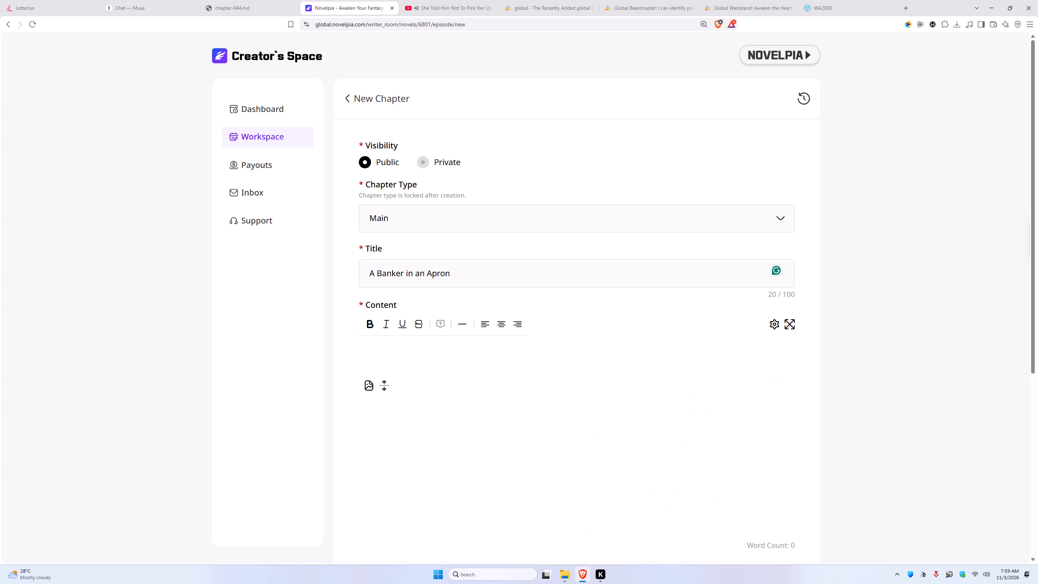
# Paste the copied text as the content of A Banker in an Apron and publish the chapter.
pyautogui.click(458, 347)
pyautogui.hotkey('ctrl', 'v')
pyautogui.scroll(-7, 279, 412)
pyautogui.click(453, 472)
pyautogui.click(498, 315)
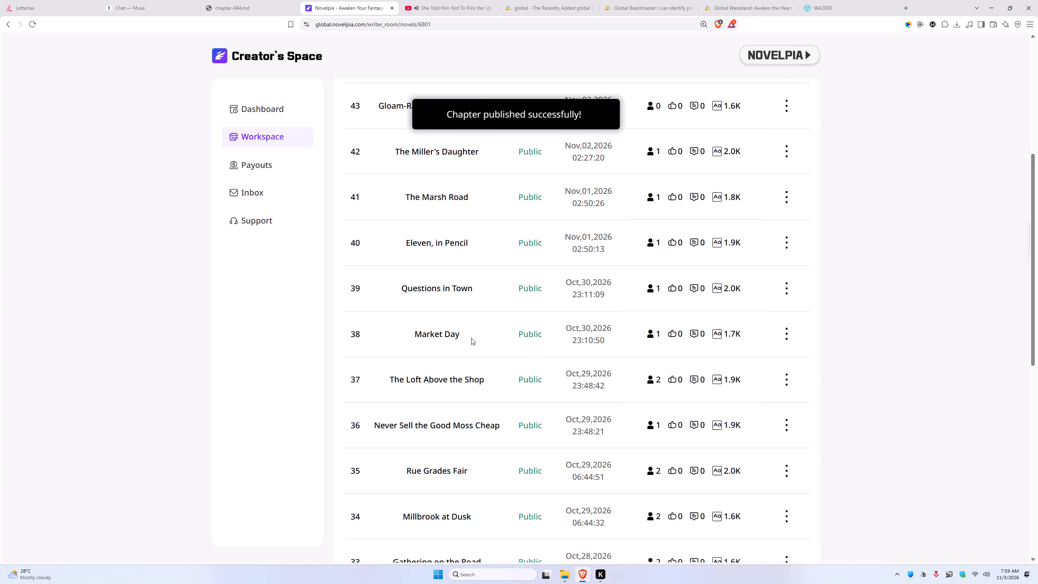
# Open the chapter management page of Reborn as a Sausage Dog from the workspace and close the chapter-044 file.
pyautogui.click(345, 103)
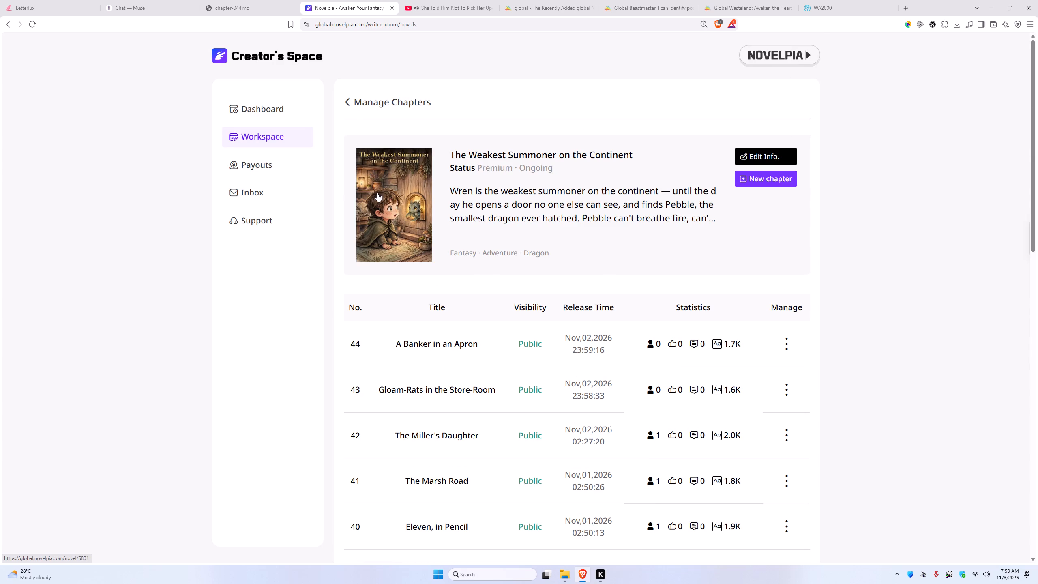
pyautogui.scroll(-1, 292, 330)
pyautogui.scroll(1, 292, 330)
pyautogui.scroll(-10, 292, 330)
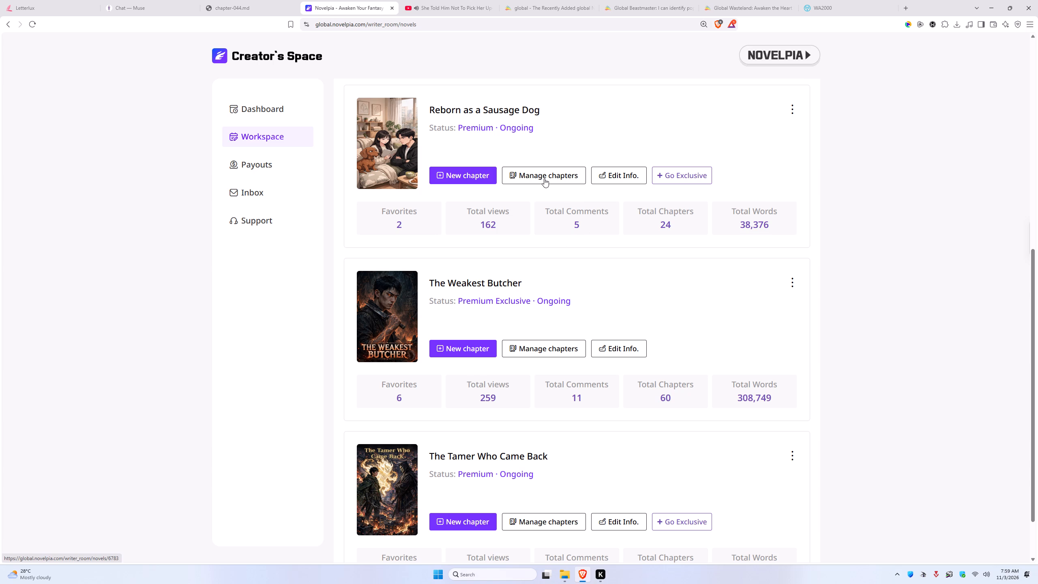
pyautogui.click(544, 178)
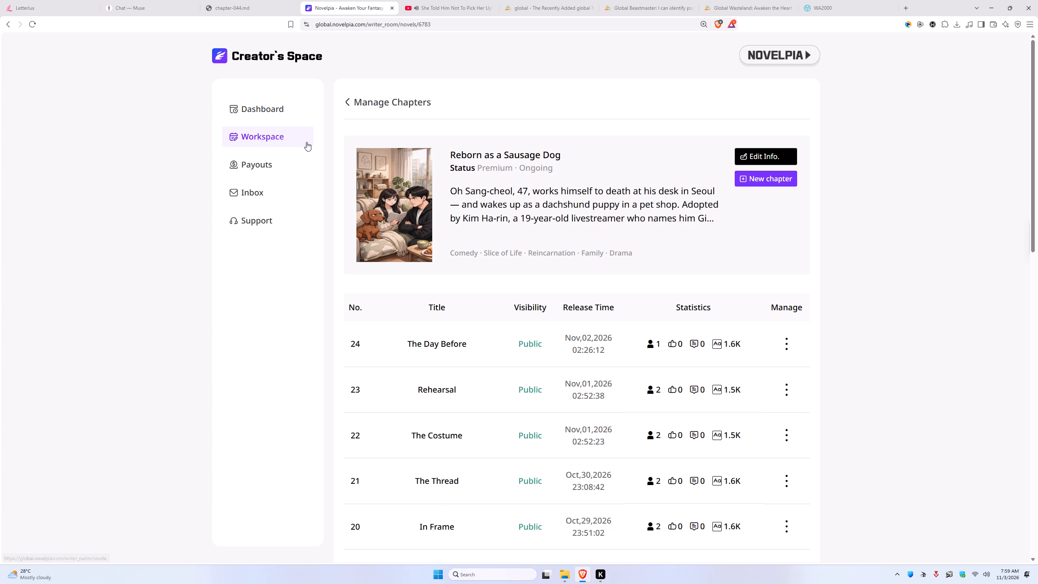
pyautogui.click(292, 9)
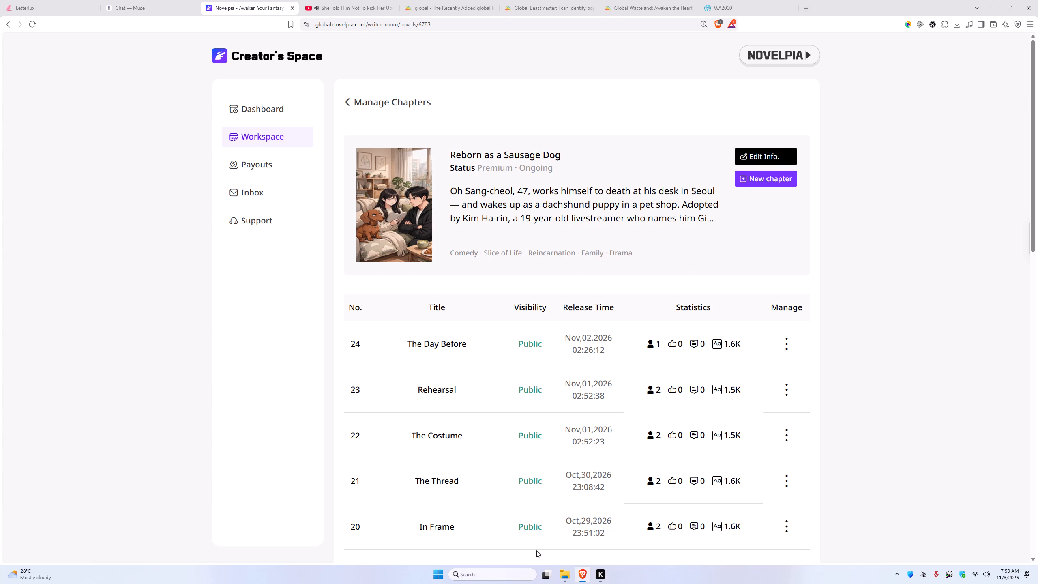
# Open chapter-25 and chapter-26 from the Sausage folder in Downloads in the browser.
pyautogui.click(561, 575)
pyautogui.doubleClick(134, 326)
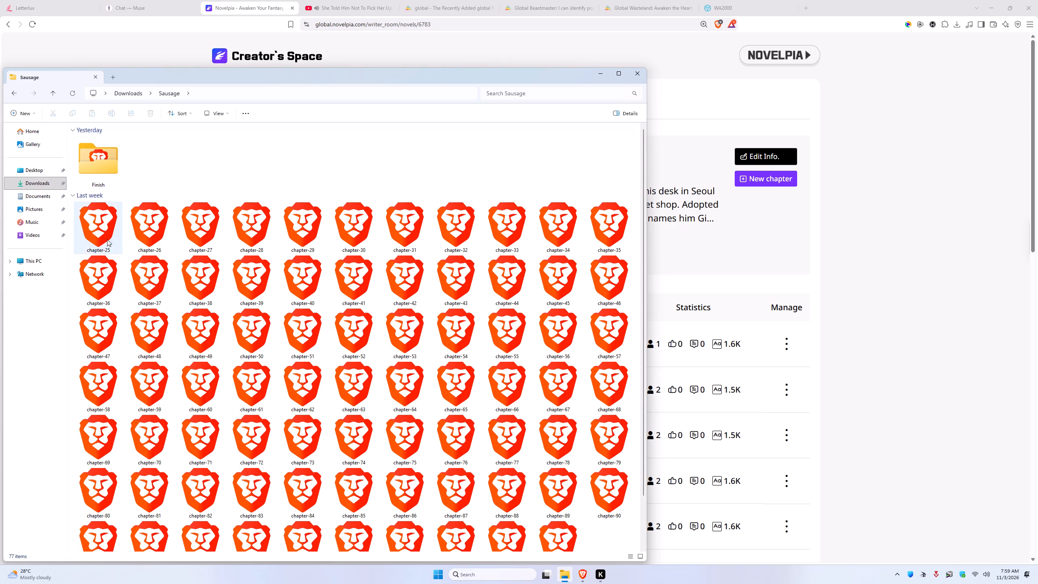
pyautogui.doubleClick(104, 233)
pyautogui.hotkey('alt', 'Tab')
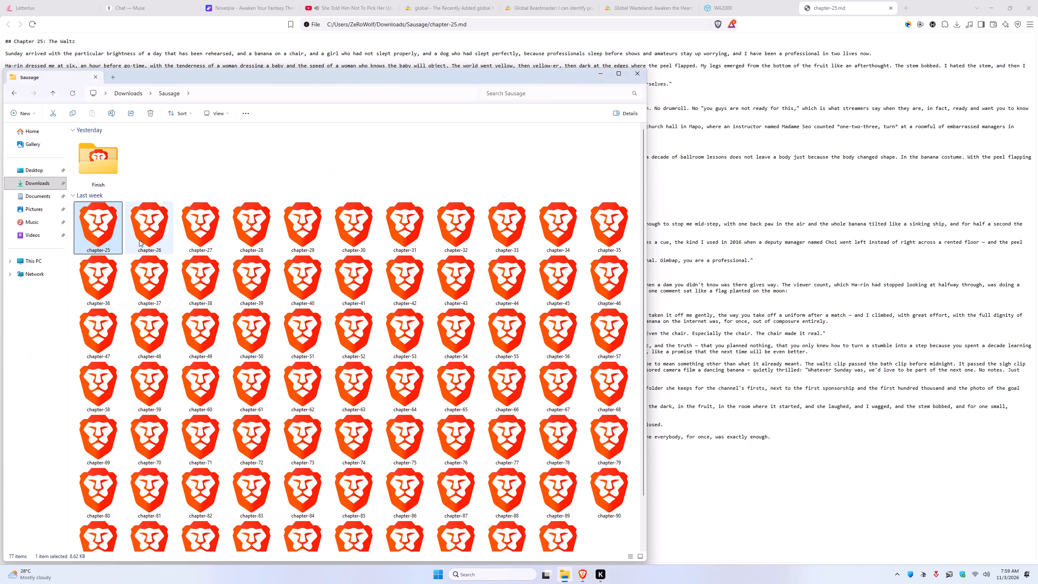
pyautogui.doubleClick(150, 239)
pyautogui.hotkey('alt', 'Tab')
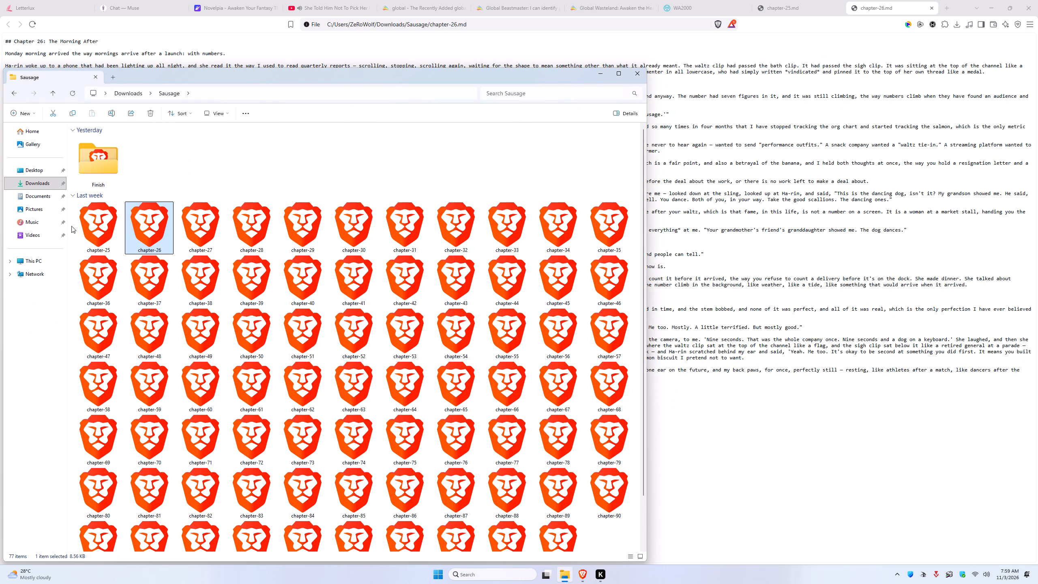
# Move the chapter-25 and chapter-26 files into the Finish folder inside Sausage and return to Downloads.
pyautogui.moveTo(71, 226); pyautogui.dragTo(159, 234)
pyautogui.moveTo(159, 234); pyautogui.dragTo(100, 158)
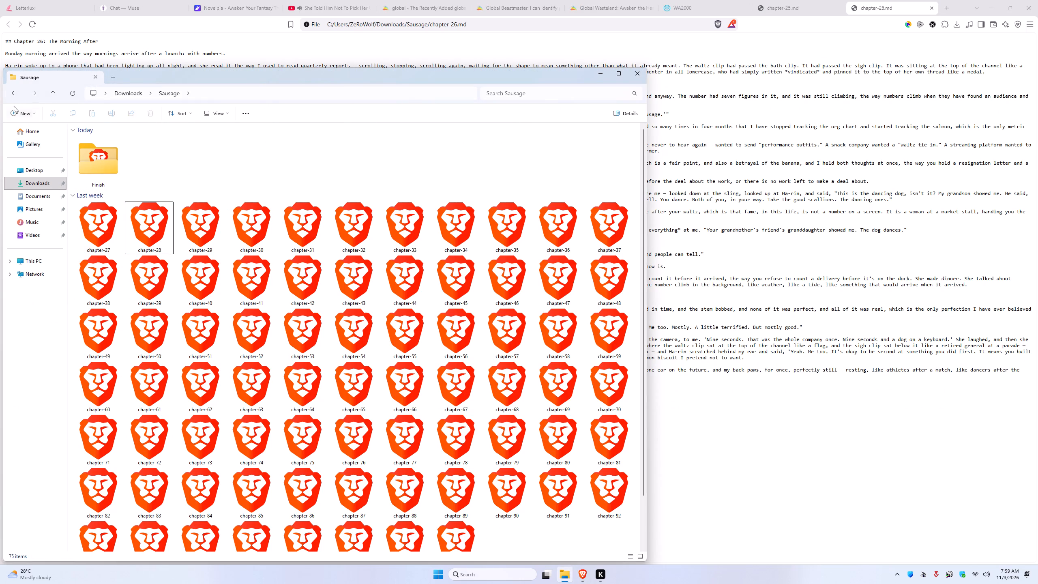
pyautogui.click(11, 89)
# Start a new chapter for Reborn as a Sausage Dog with the title "The Waltz" copied from chapter-25.
pyautogui.click(790, 0)
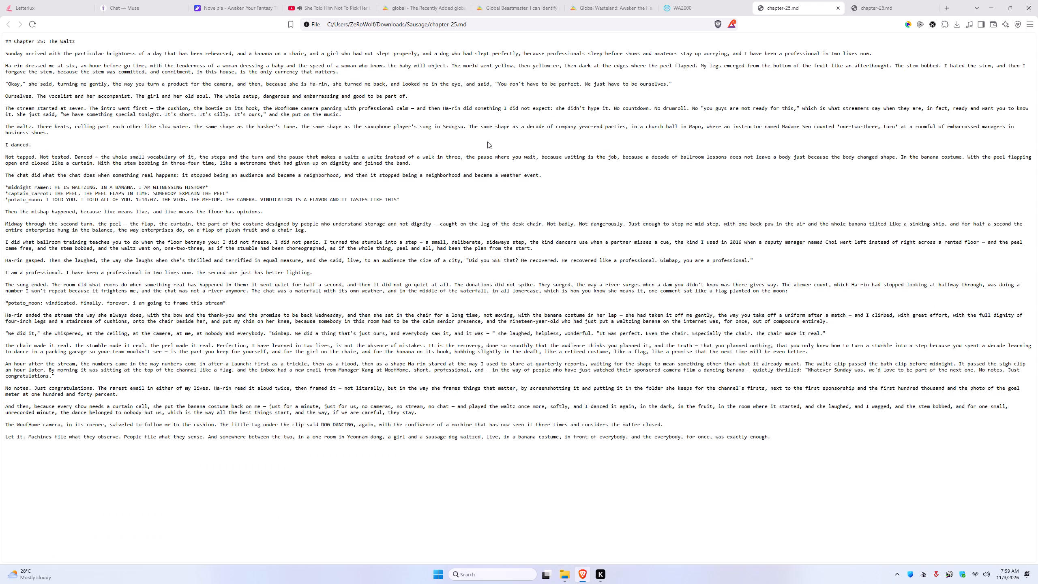
pyautogui.moveTo(49, 39); pyautogui.dragTo(81, 41)
pyautogui.hotkey('ctrl', 'c')
pyautogui.click(236, 0)
pyautogui.click(762, 182)
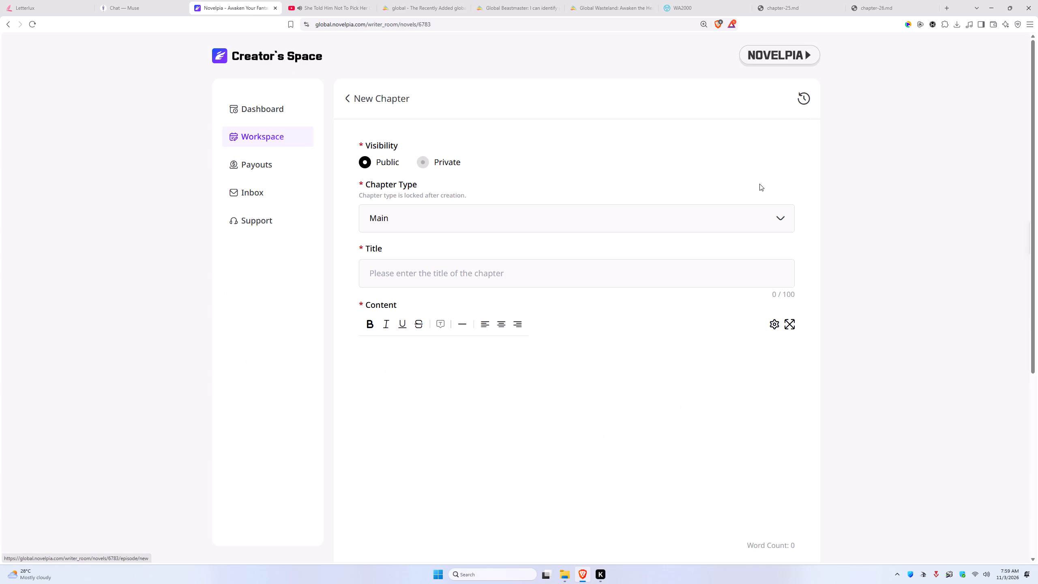
pyautogui.click(411, 263)
pyautogui.hotkey('ctrl', 'v')
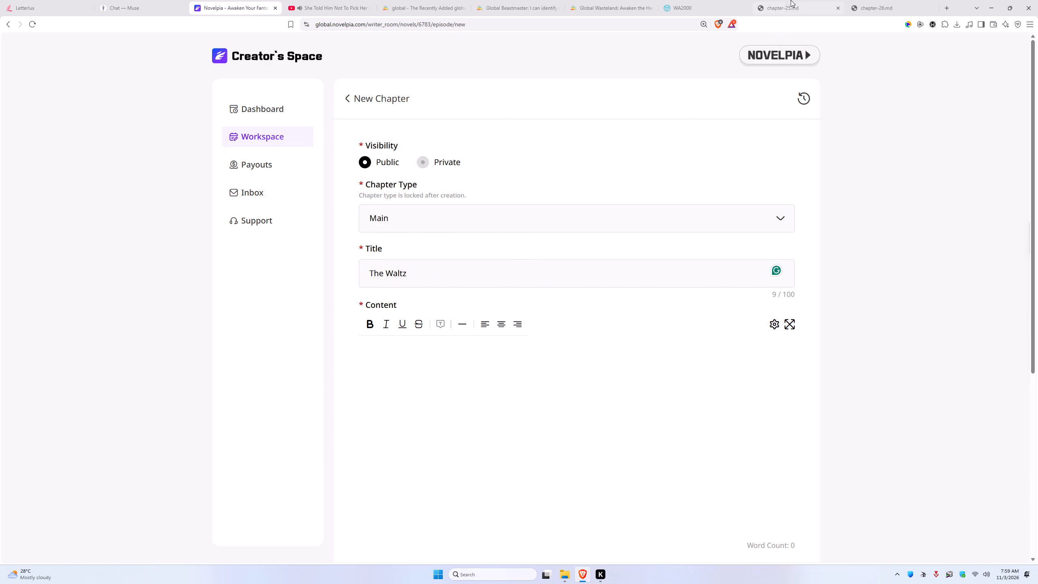
# Copy the body text of chapter-25, without its heading line, and paste it as the content of The Waltz.
pyautogui.click(791, 0)
pyautogui.moveTo(5, 54); pyautogui.dragTo(770, 330)
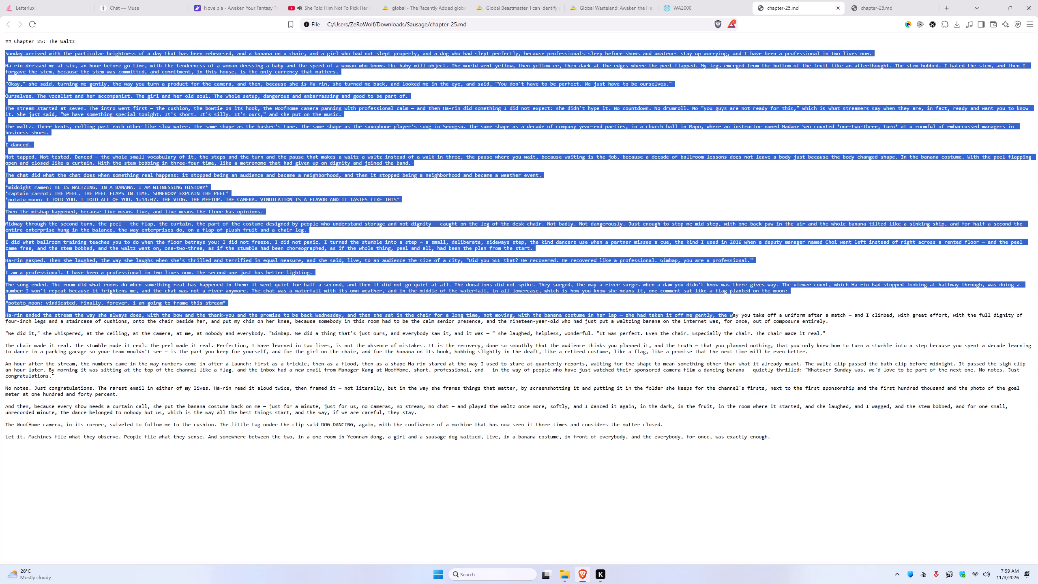
pyautogui.moveTo(770, 330); pyautogui.dragTo(1037, 481)
pyautogui.hotkey('ctrl', 'c')
pyautogui.click(141, 0)
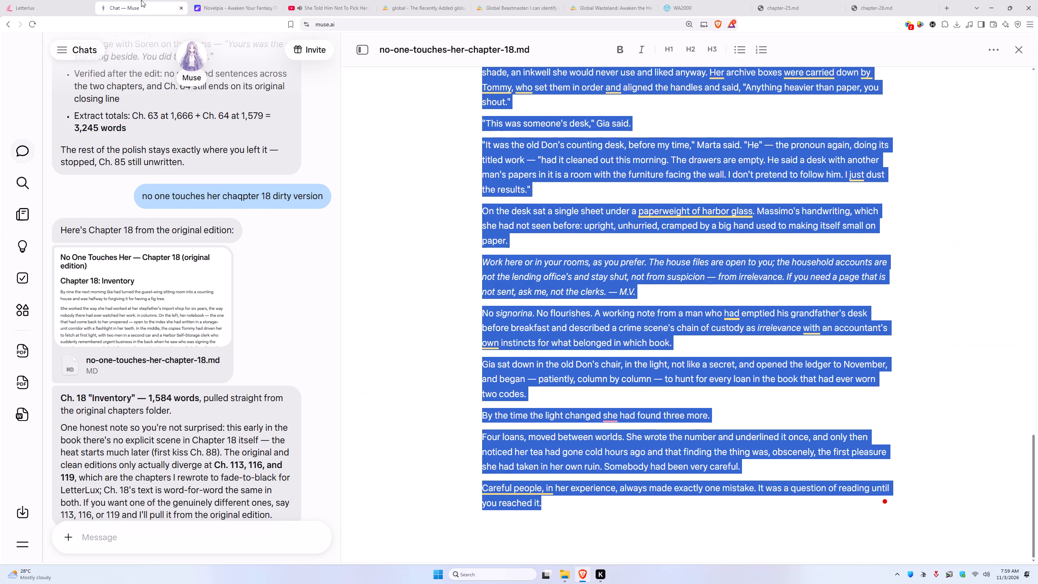
pyautogui.click(204, 0)
pyautogui.click(446, 351)
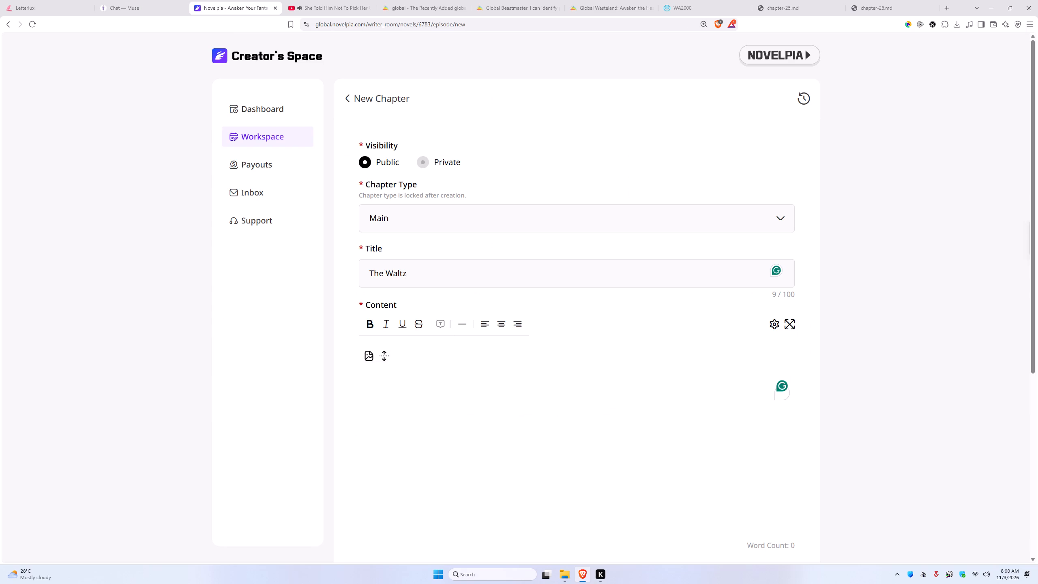
pyautogui.hotkey('ctrl', 'v')
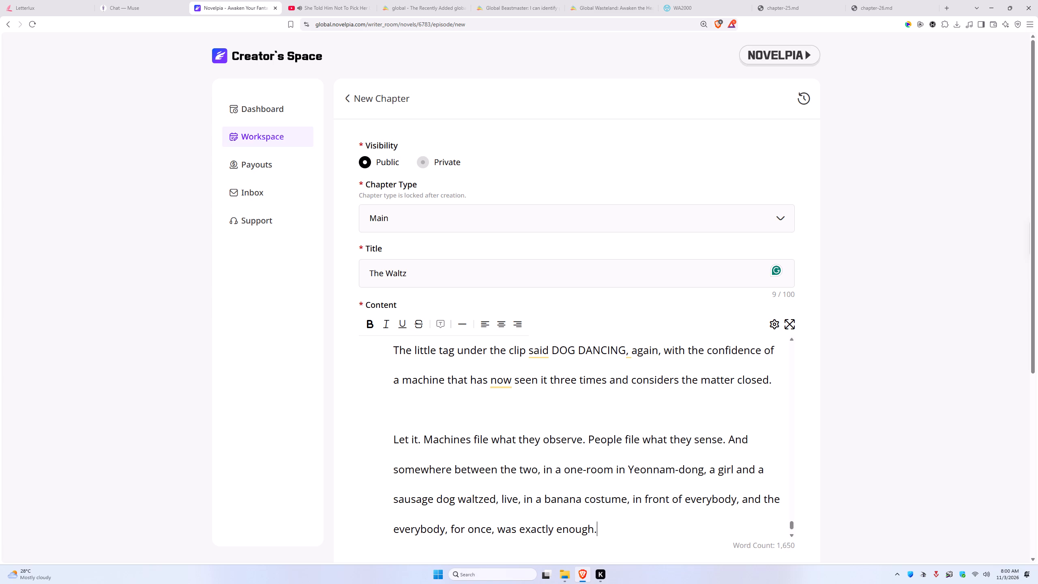
# Read through the pasted content of The Waltz from its opening paragraph onward to check it before publishing.
pyautogui.scroll(-1, 567, 428)
pyautogui.scroll(1, 567, 428)
pyautogui.scroll(-2, 566, 428)
pyautogui.scroll(-5, 306, 440)
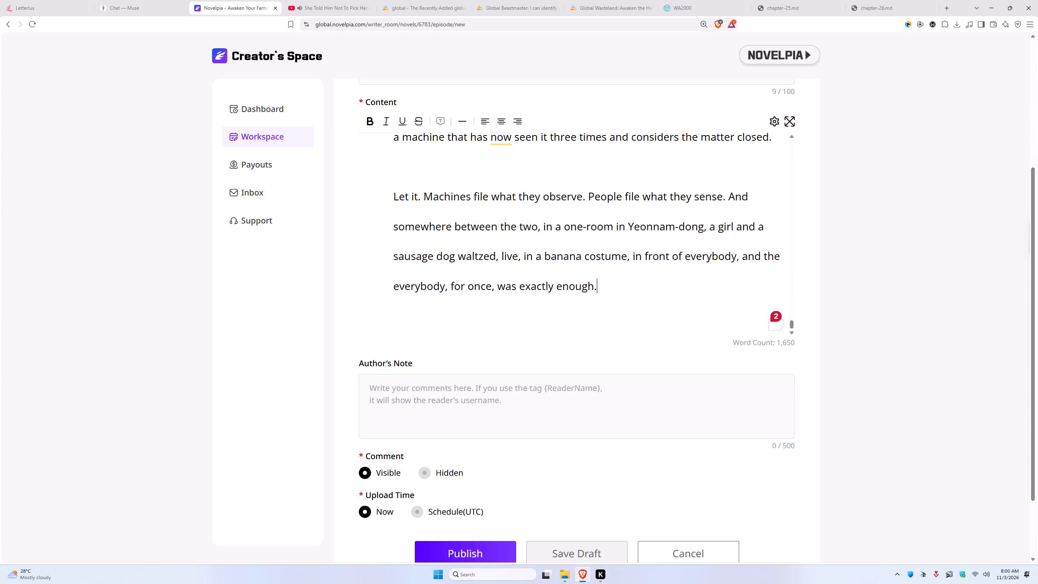
pyautogui.scroll(3, 570, 262)
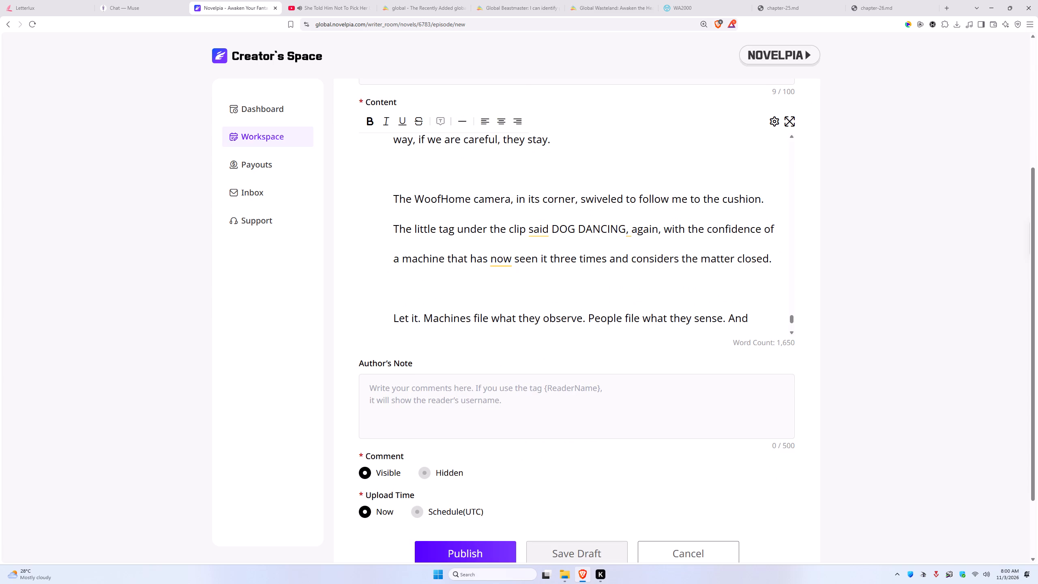
pyautogui.scroll(1, 575, 256)
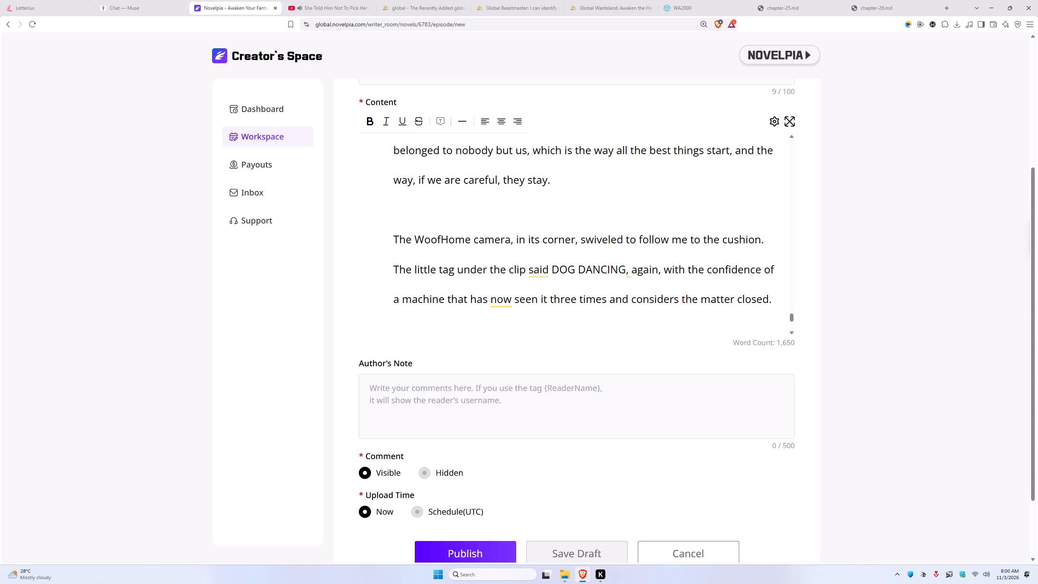
pyautogui.moveTo(791, 317); pyautogui.dragTo(792, 185)
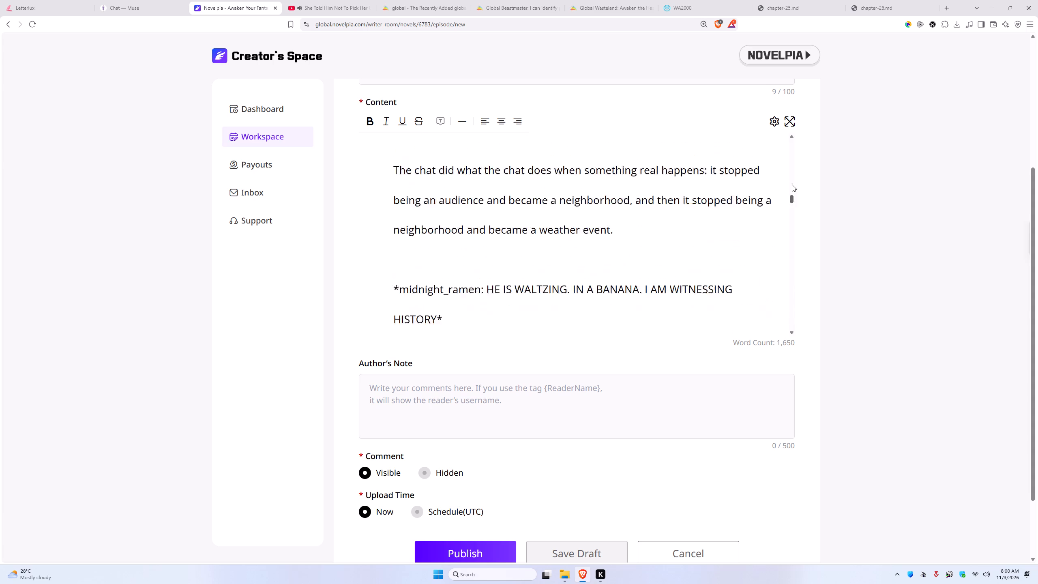
pyautogui.moveTo(792, 185); pyautogui.dragTo(802, 132)
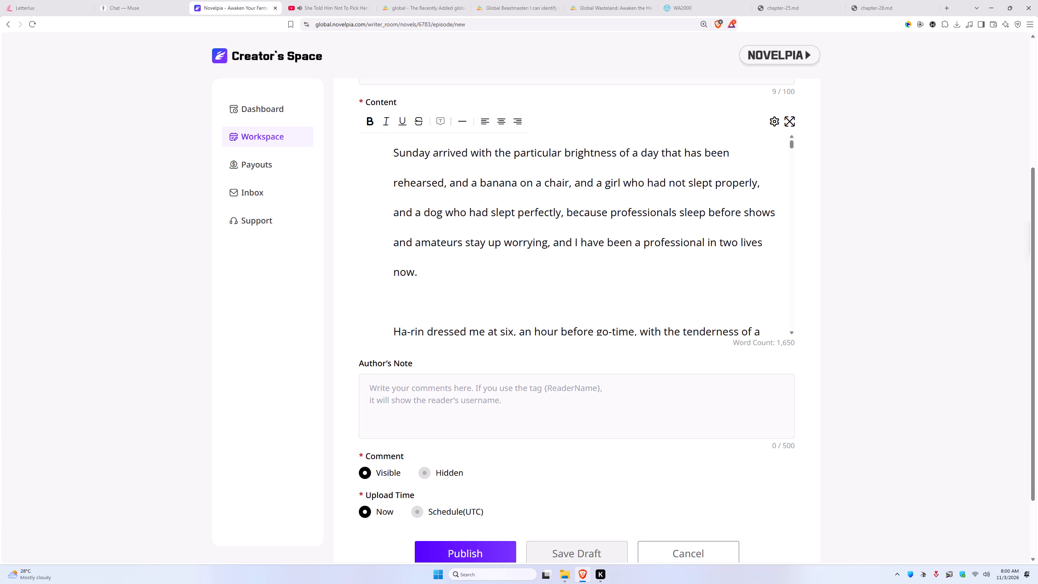
pyautogui.scroll(-1, 694, 206)
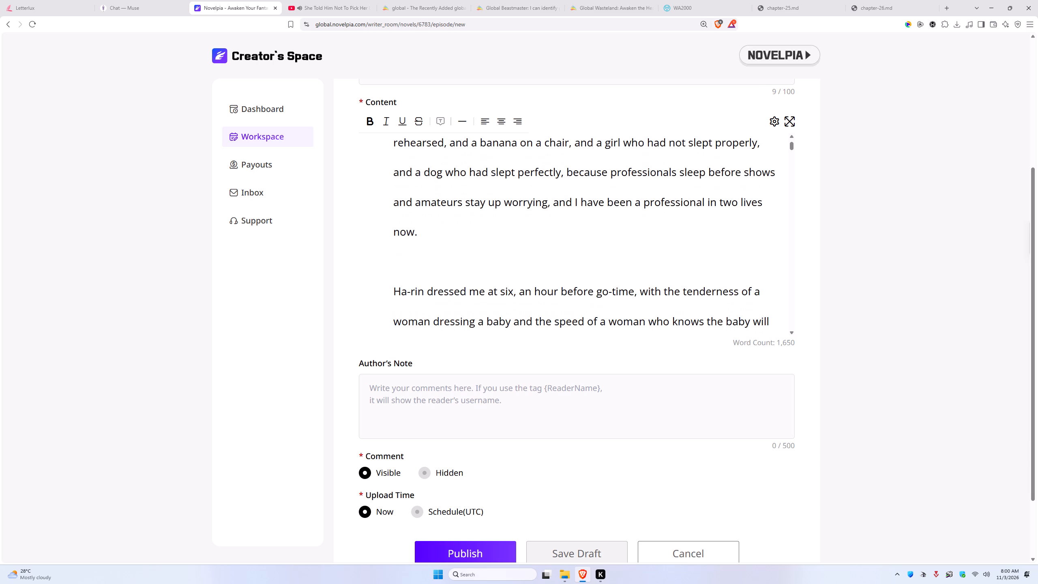
pyautogui.scroll(-2, 694, 206)
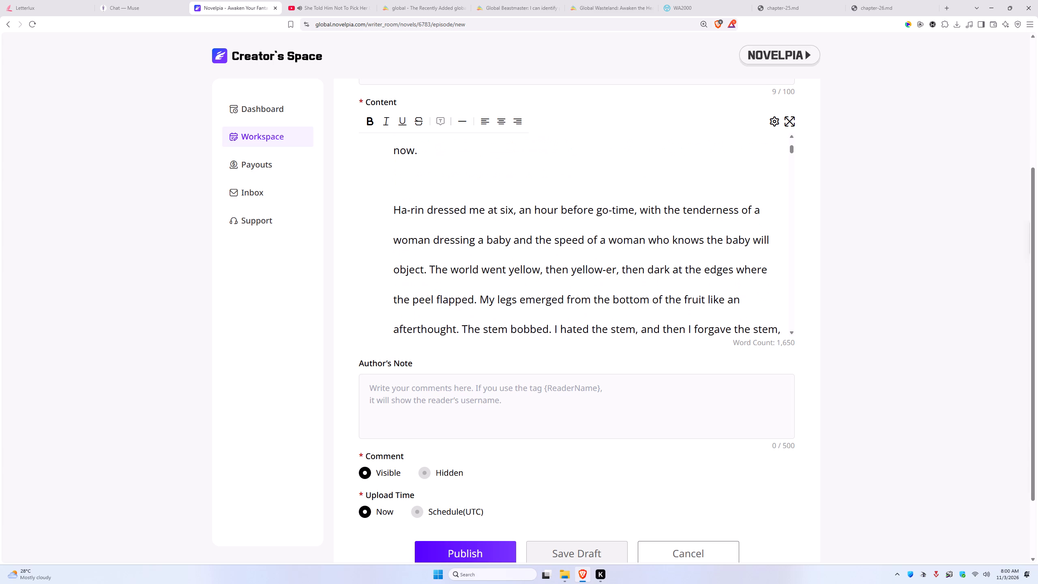
pyautogui.scroll(-2, 694, 206)
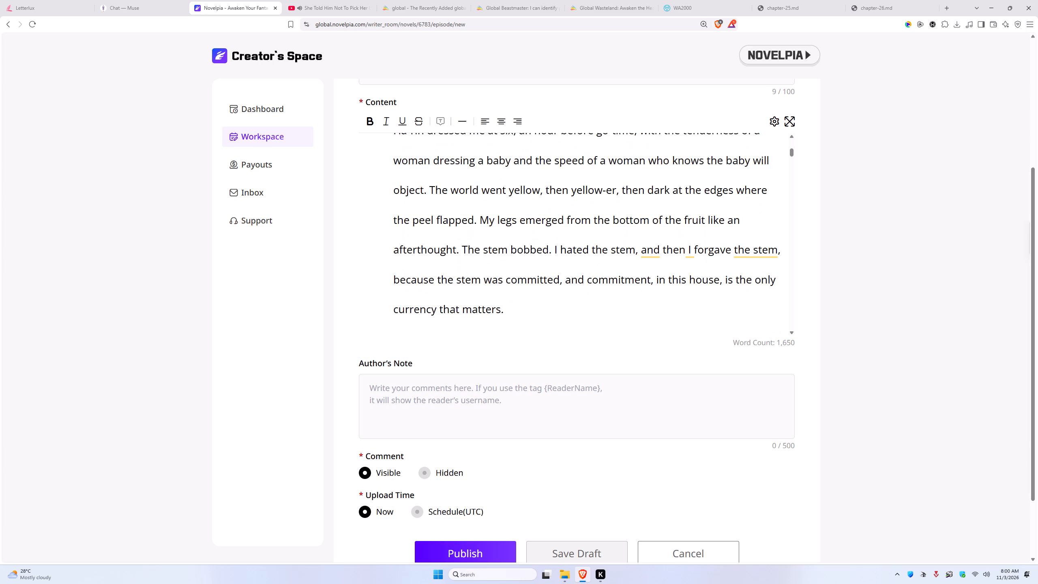
pyautogui.scroll(-1, 694, 206)
pyautogui.scroll(2, 694, 206)
pyautogui.scroll(-2, 694, 206)
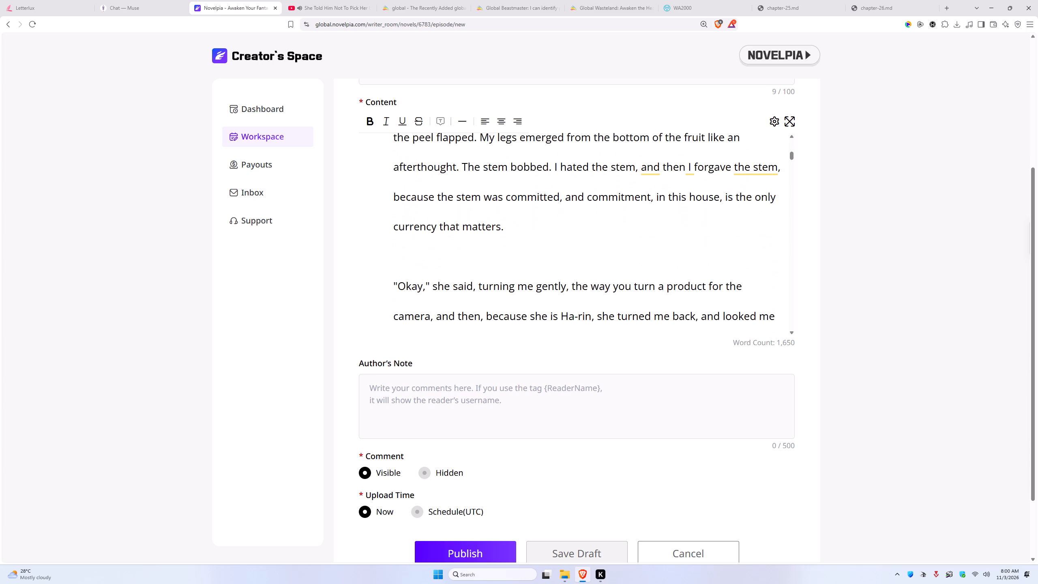
pyautogui.scroll(-1, 694, 206)
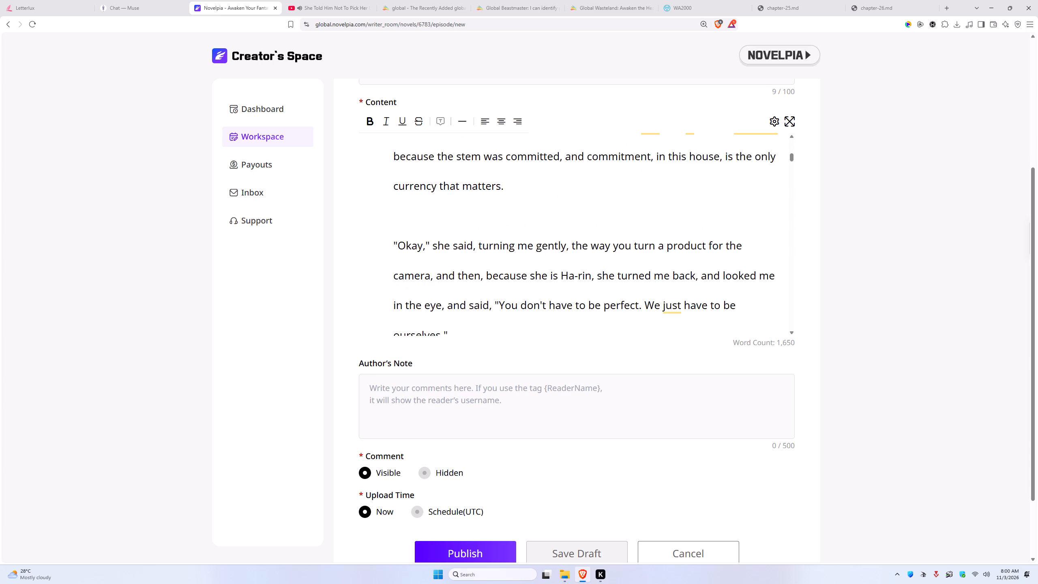
pyautogui.scroll(-1, 694, 206)
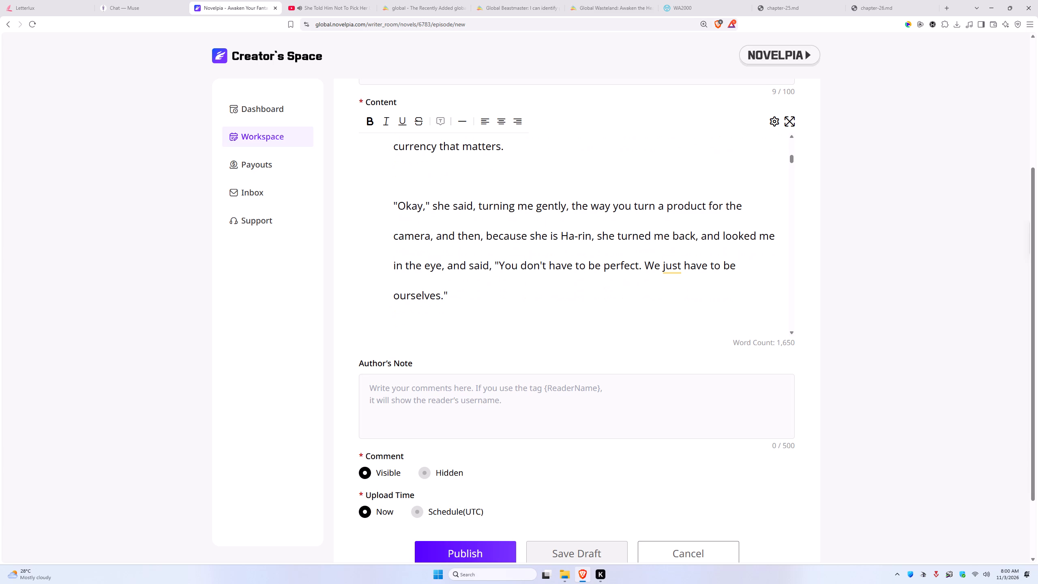
pyautogui.scroll(-1, 694, 206)
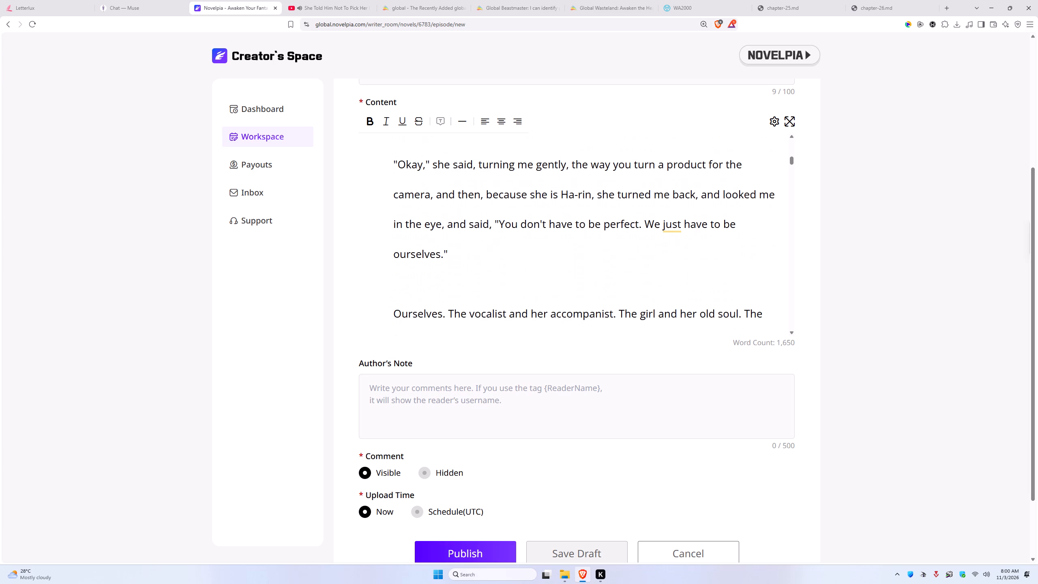
pyautogui.scroll(-2, 694, 206)
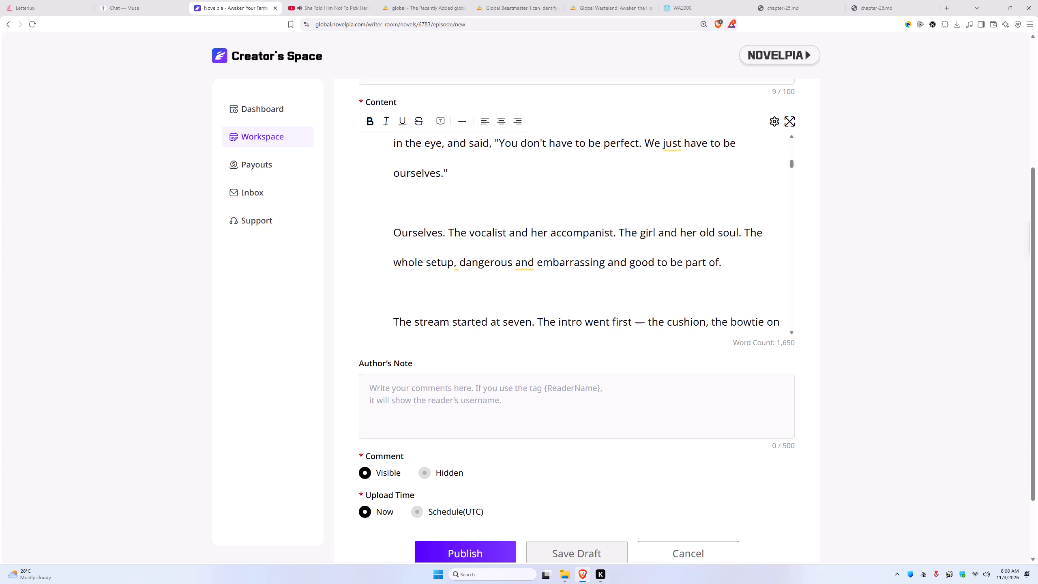
pyautogui.scroll(-1, 694, 206)
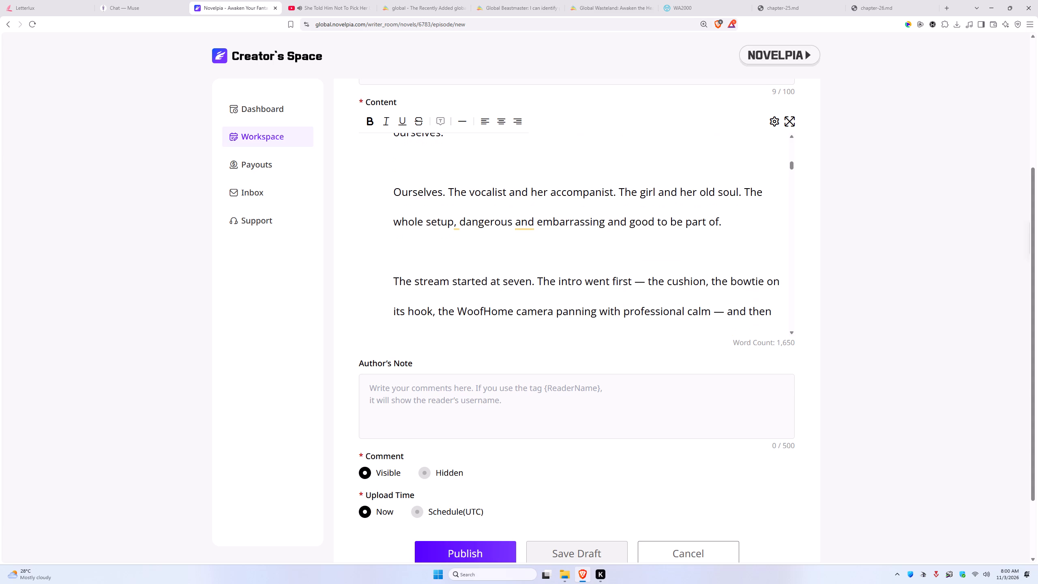
pyautogui.scroll(-2, 694, 206)
pyautogui.scroll(1, 694, 206)
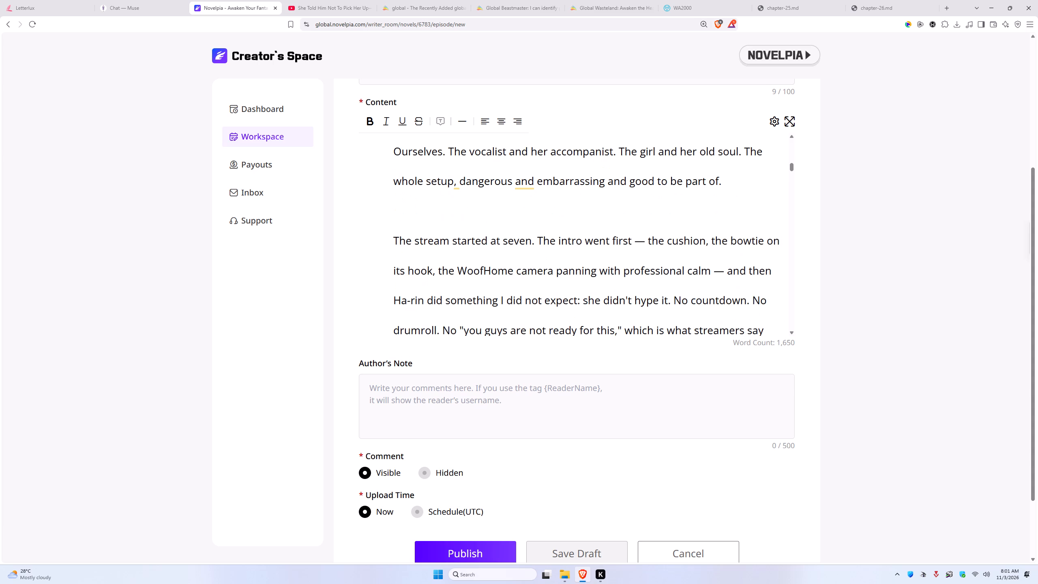
pyautogui.scroll(-12, 694, 206)
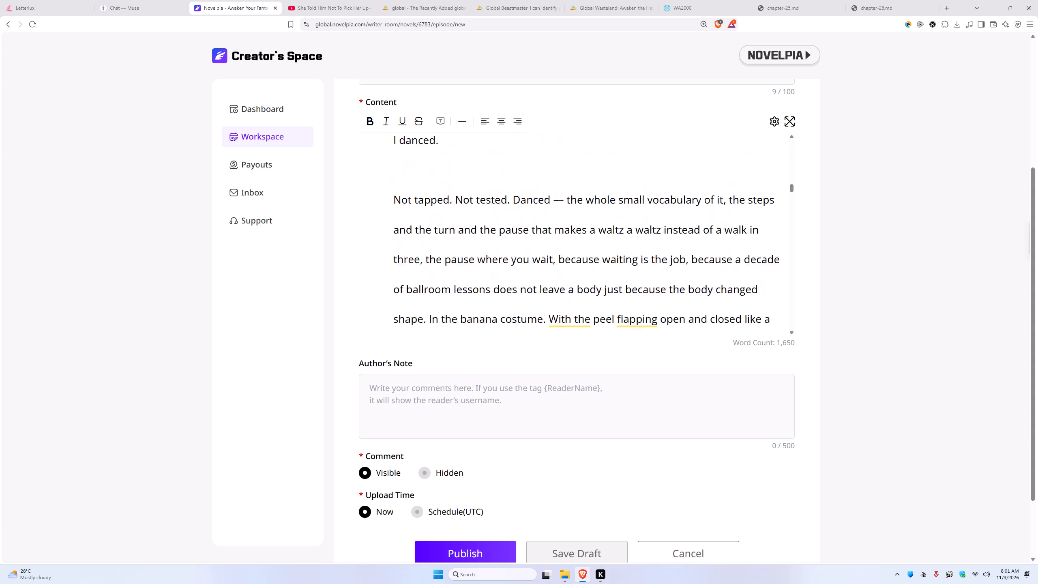
pyautogui.scroll(-5, 694, 204)
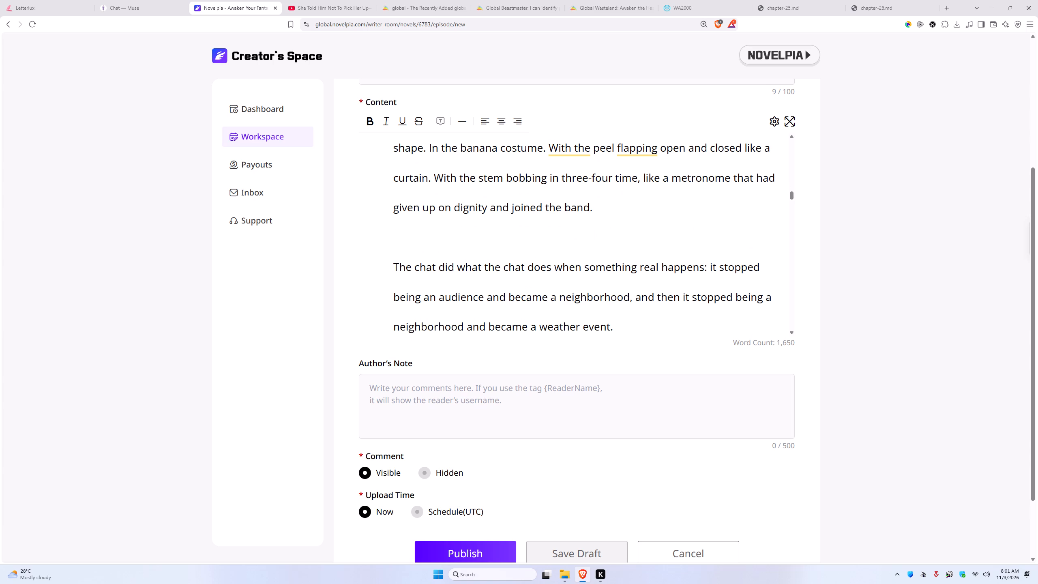
pyautogui.scroll(-2, 696, 217)
pyautogui.scroll(1, 696, 217)
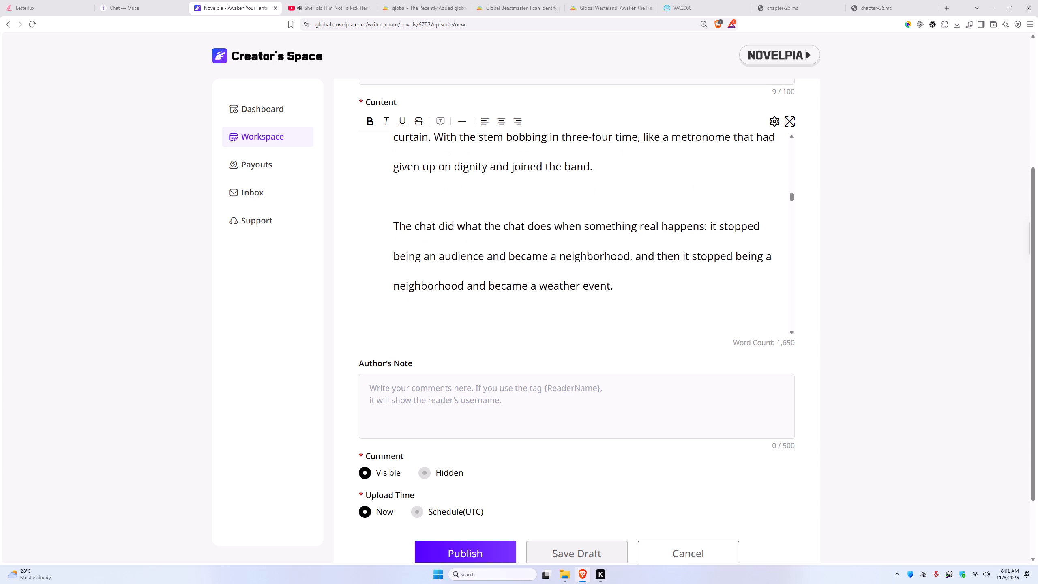
pyautogui.scroll(-2, 696, 217)
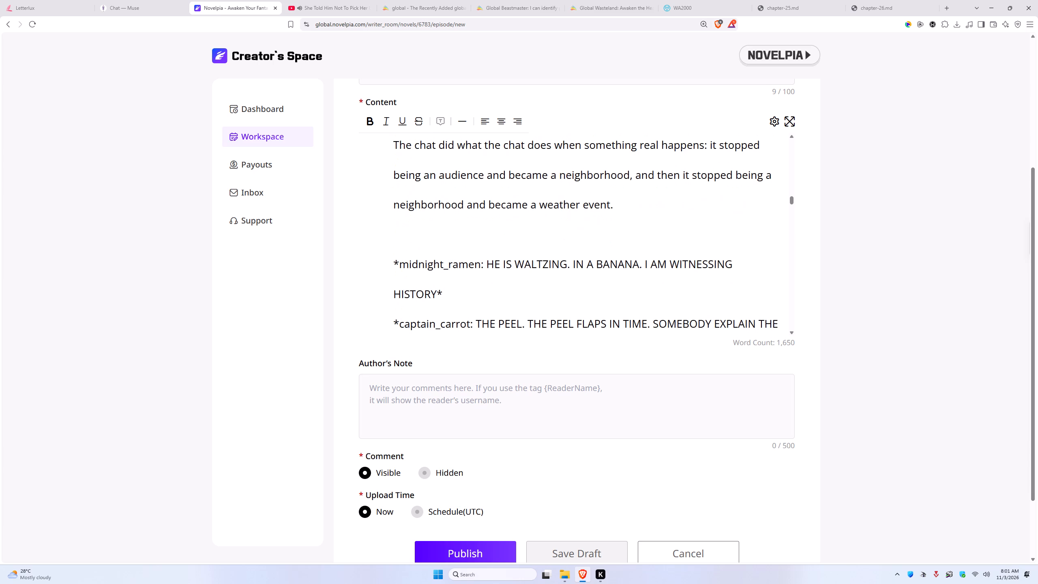
pyautogui.scroll(-2, 696, 225)
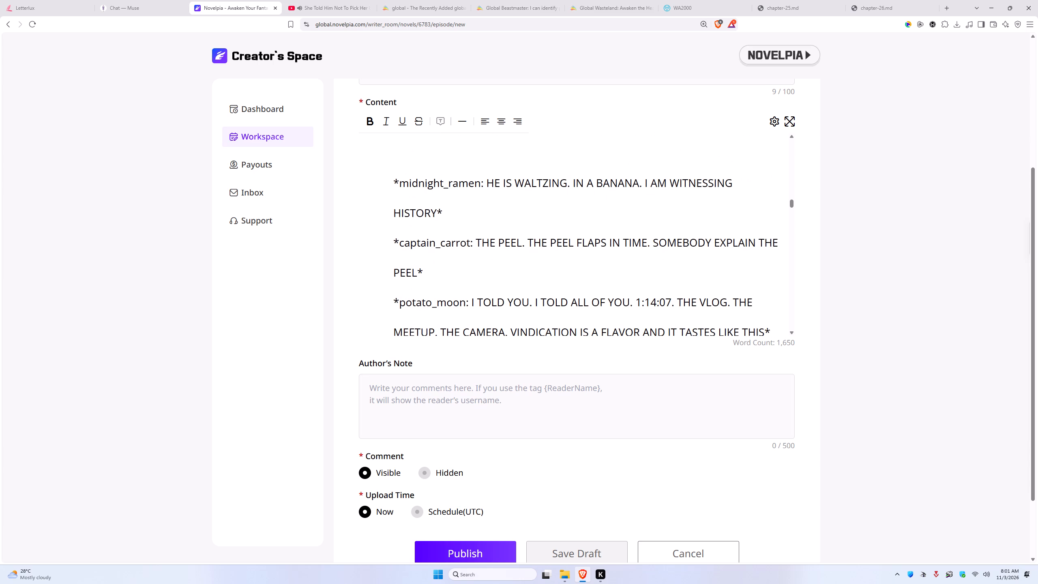
pyautogui.scroll(-1, 696, 228)
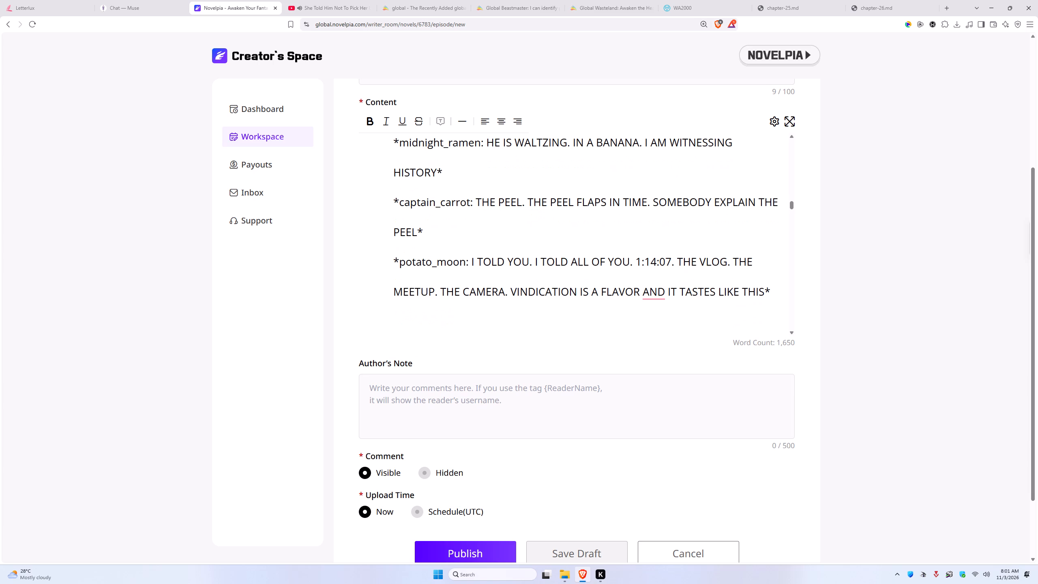
pyautogui.scroll(-2, 696, 230)
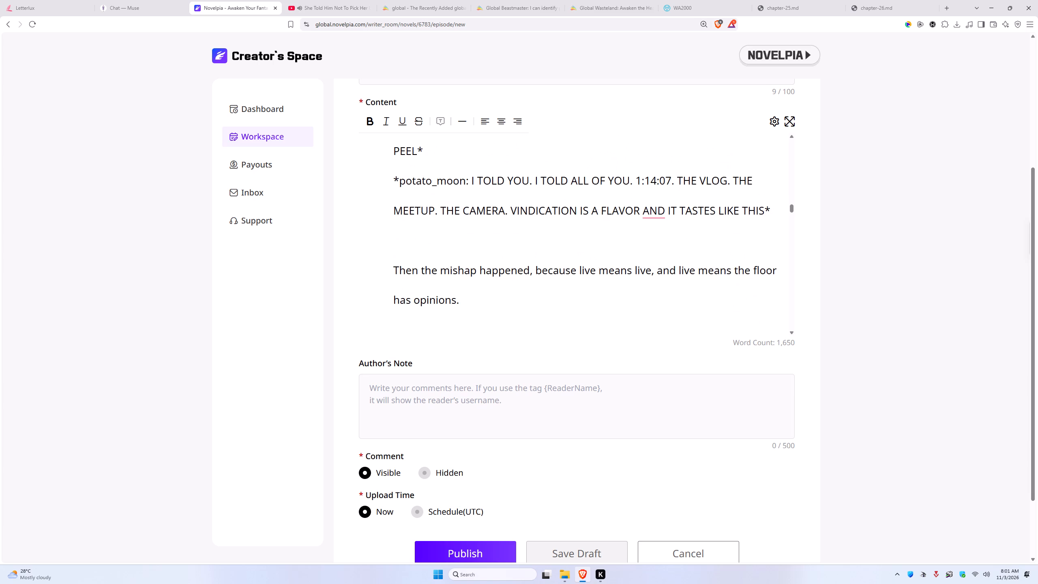
pyautogui.scroll(-2, 696, 232)
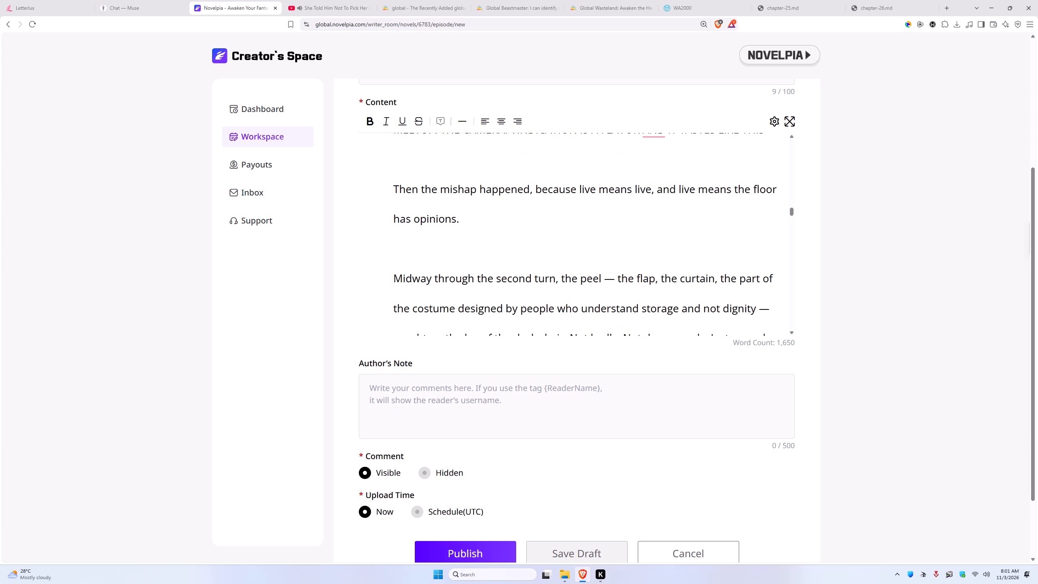
pyautogui.scroll(-2, 697, 235)
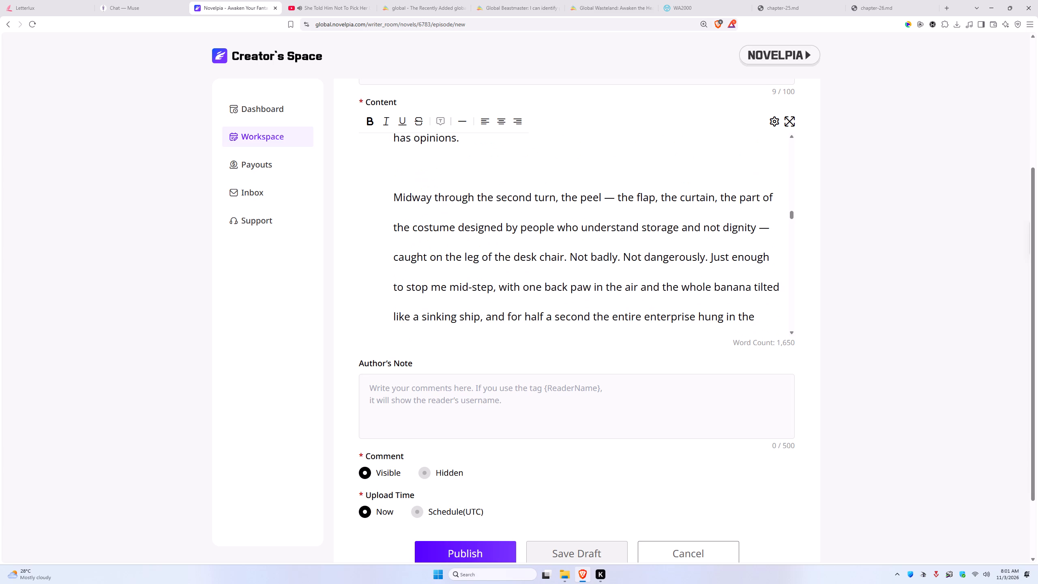
pyautogui.scroll(-2, 698, 237)
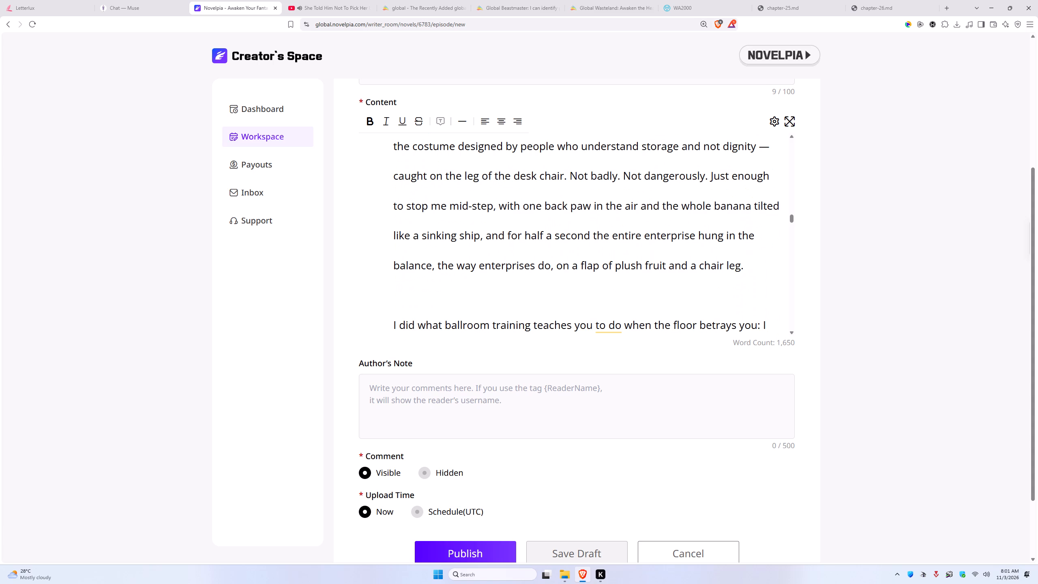
pyautogui.scroll(-3, 698, 240)
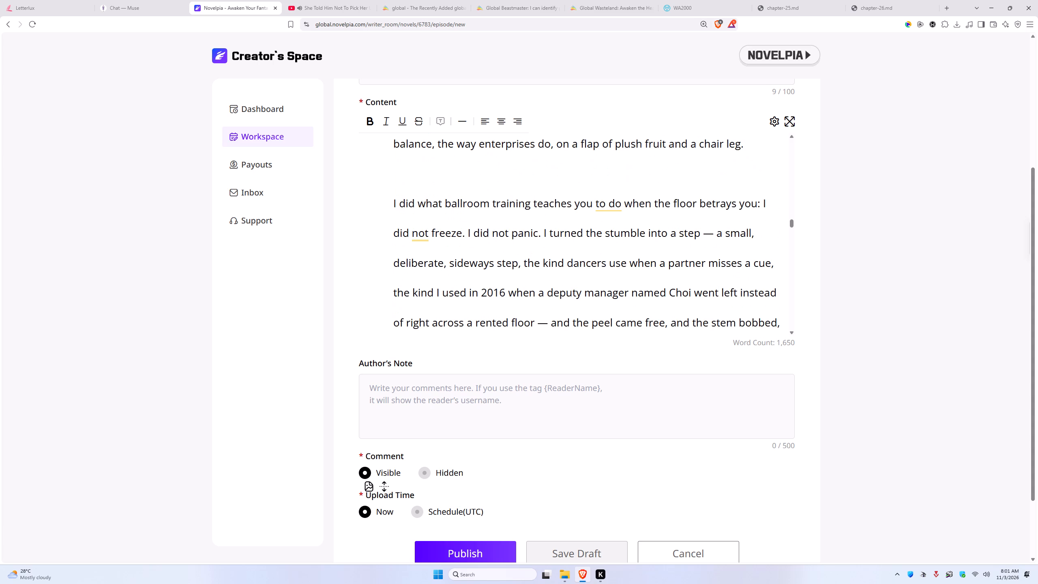
pyautogui.scroll(-1, 698, 240)
pyautogui.scroll(2, 698, 240)
pyautogui.scroll(-3, 698, 240)
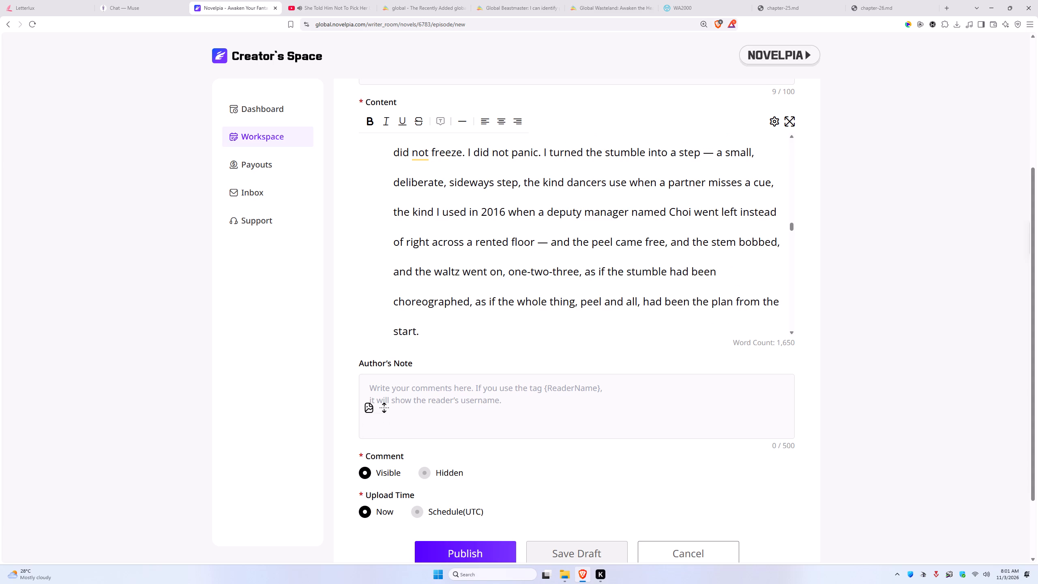
pyautogui.scroll(-2, 699, 242)
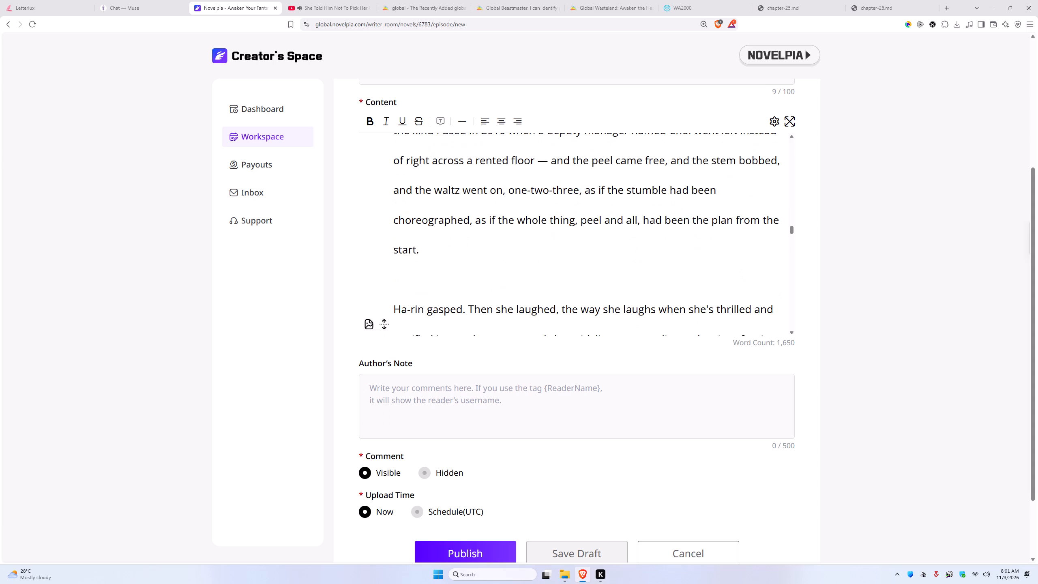
pyautogui.scroll(-2, 699, 242)
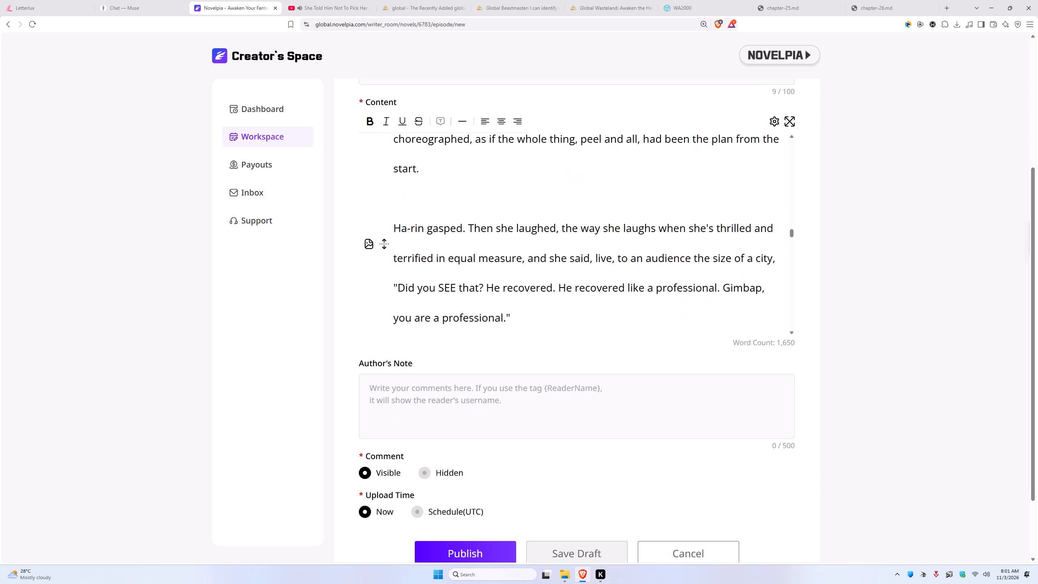
pyautogui.scroll(-2, 699, 242)
pyautogui.scroll(1, 699, 245)
pyautogui.scroll(-1, 699, 245)
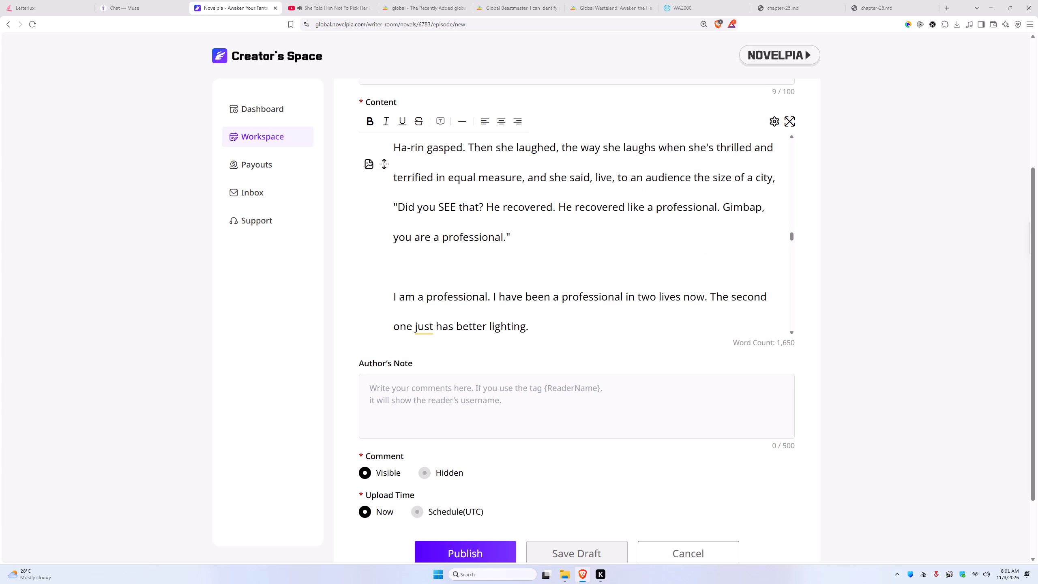
pyautogui.scroll(-2, 699, 245)
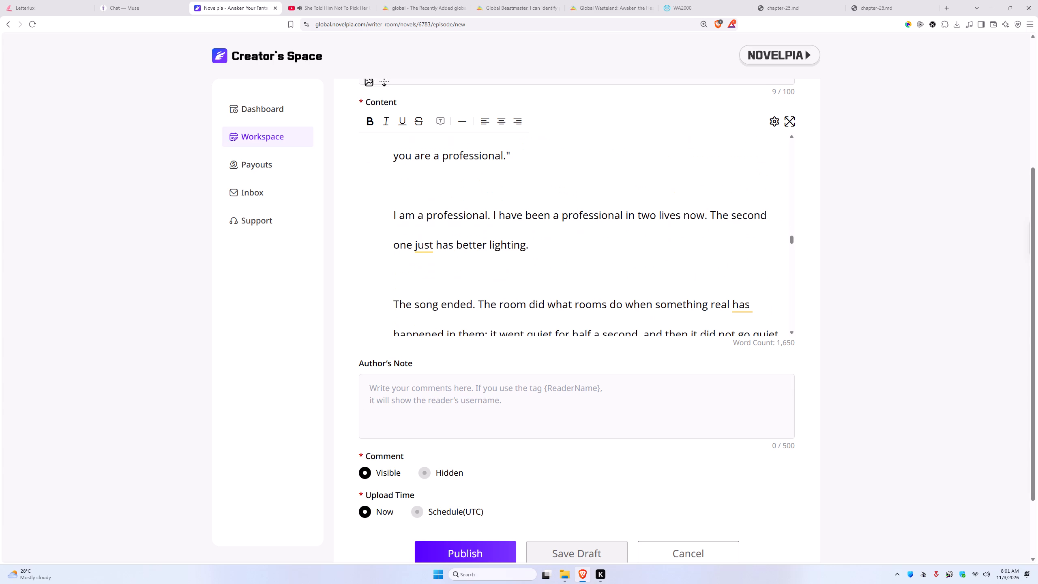
pyautogui.scroll(-1, 700, 247)
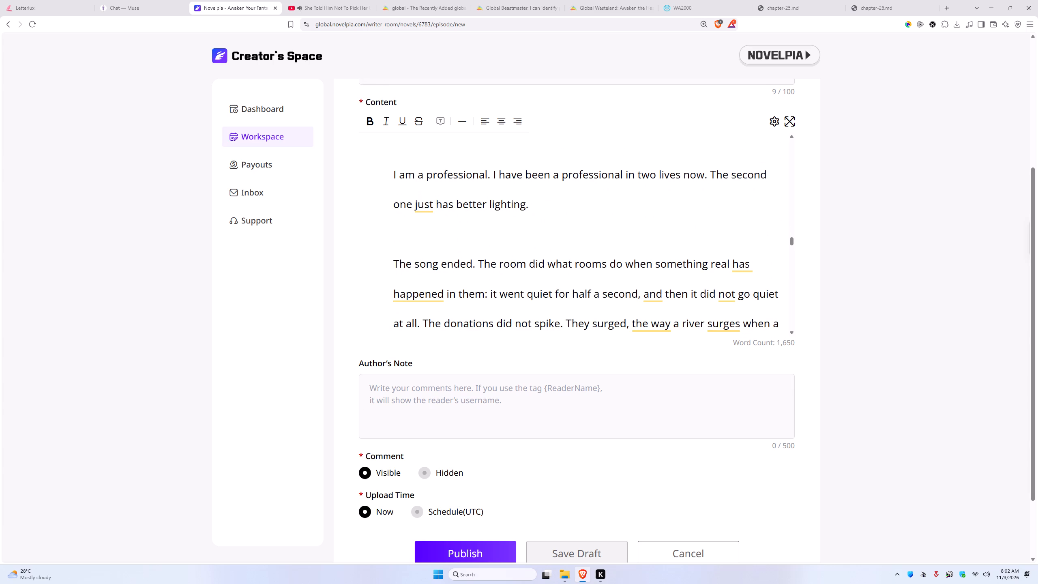
pyautogui.scroll(-2, 700, 247)
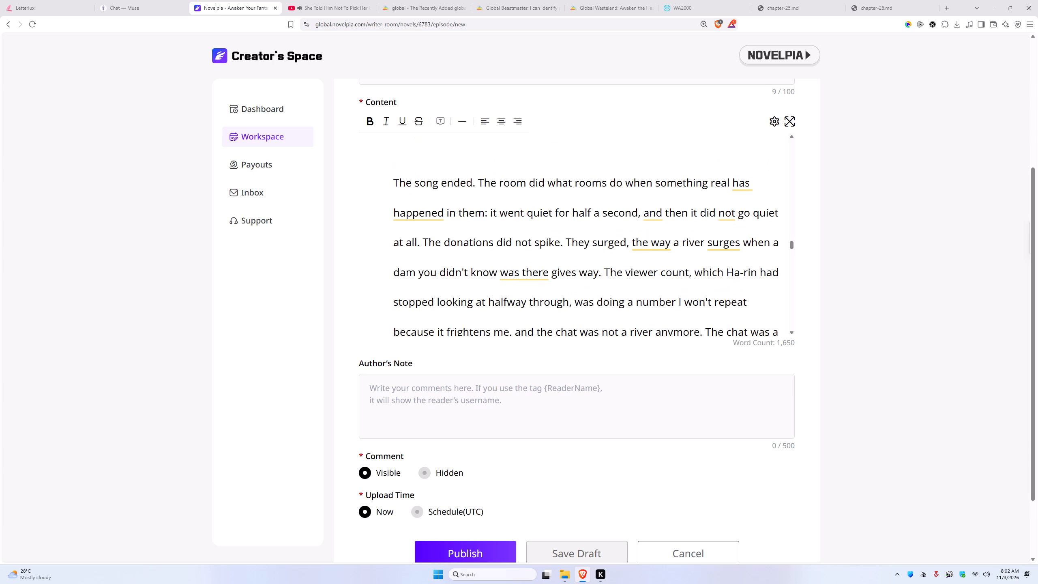
pyautogui.scroll(-2, 700, 247)
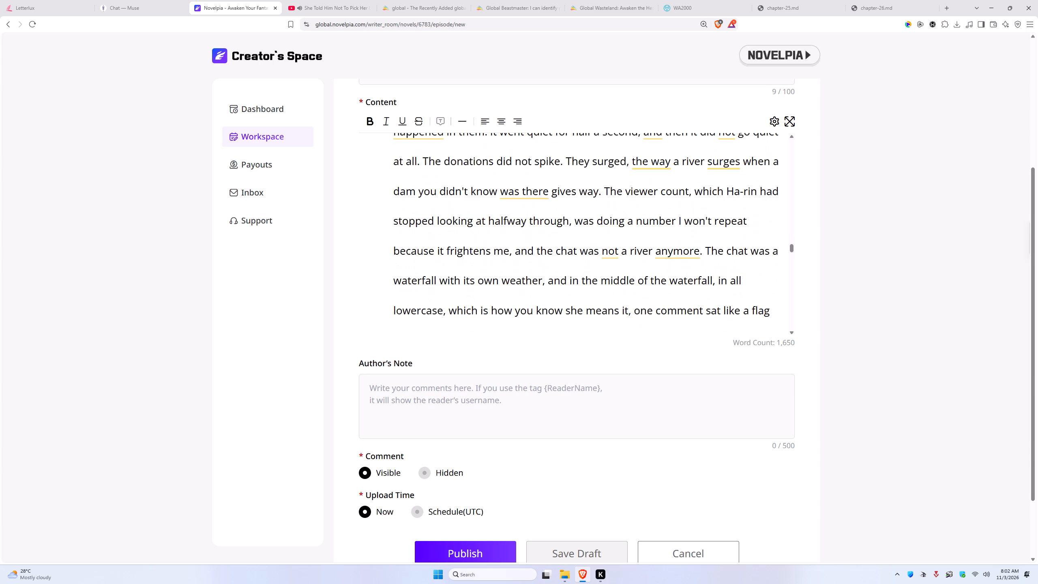
pyautogui.scroll(-2, 700, 247)
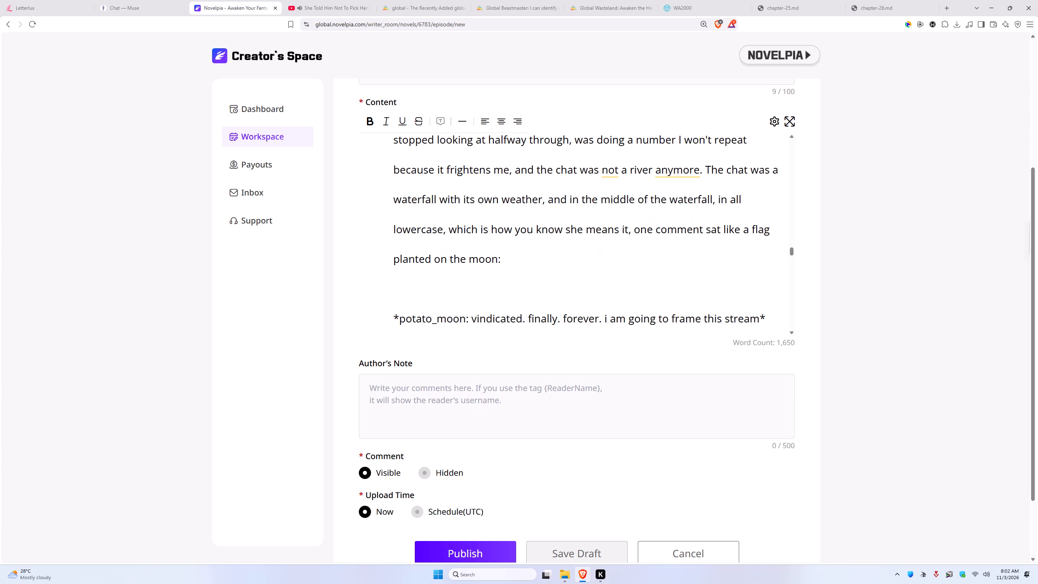
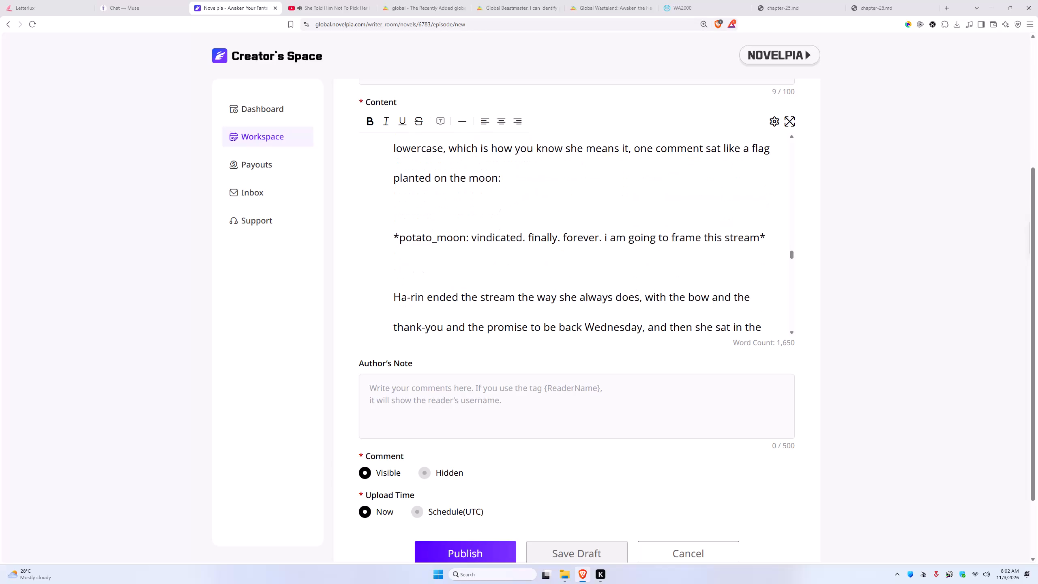
# Publish The Waltz as a public chapter of Reborn as a Sausage Dog with immediate upload.
pyautogui.scroll(-3, 701, 250)
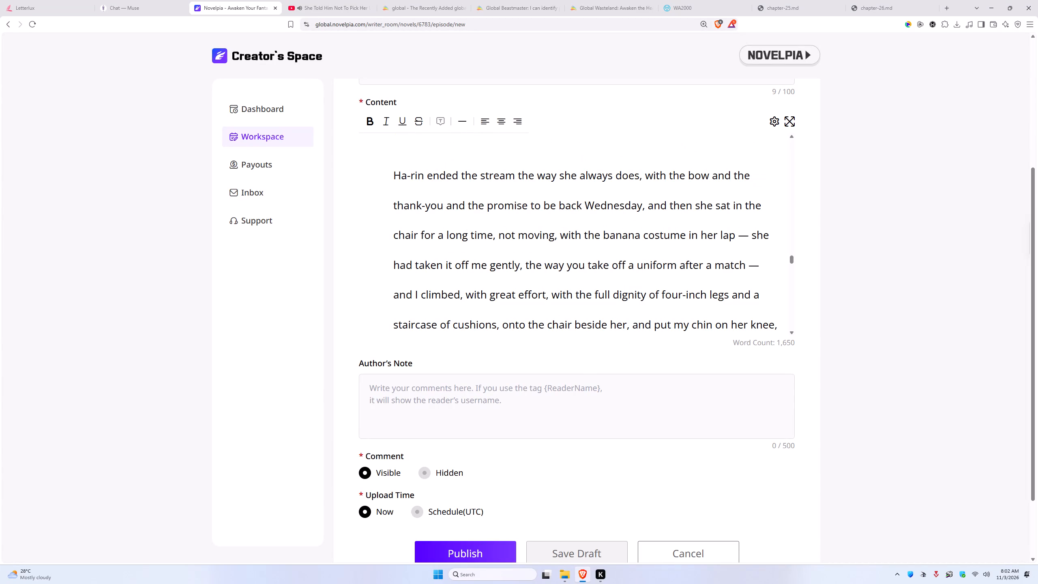
pyautogui.click(463, 553)
pyautogui.click(492, 317)
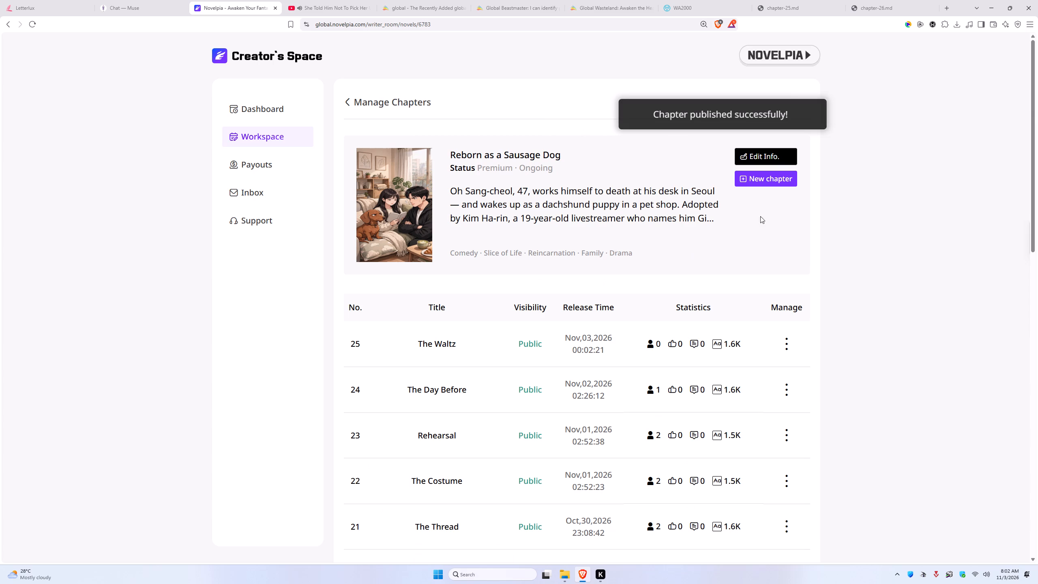
# Start a new Reborn as a Sausage Dog chapter, close chapter-25, and copy the title "The Morning After" over from chapter-26.
pyautogui.click(783, 185)
pyautogui.click(837, 11)
pyautogui.moveTo(820, 0); pyautogui.dragTo(358, 0)
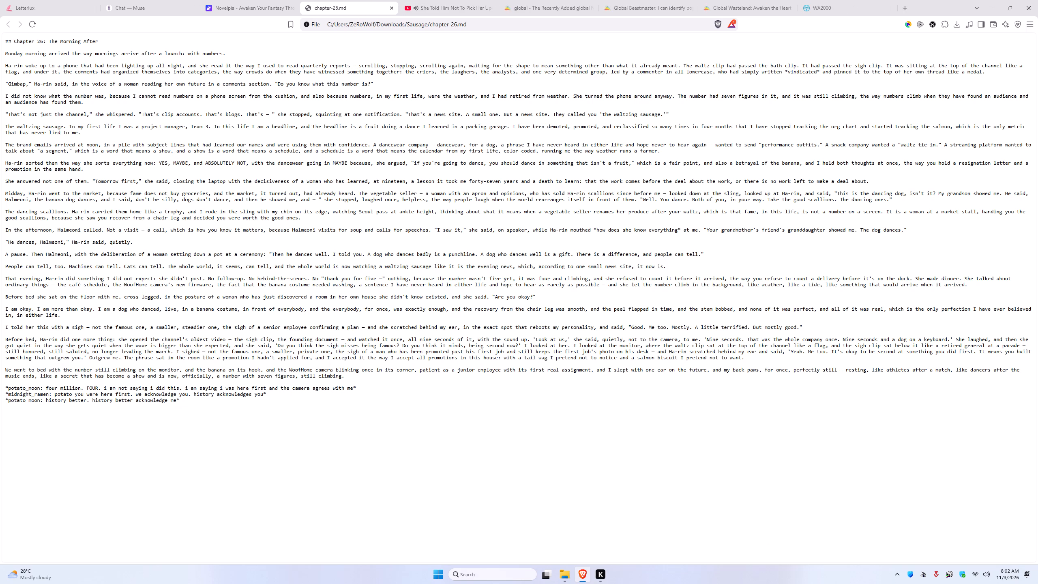
pyautogui.moveTo(49, 42); pyautogui.dragTo(136, 39)
pyautogui.hotkey('ctrl', 'c')
pyautogui.click(281, 0)
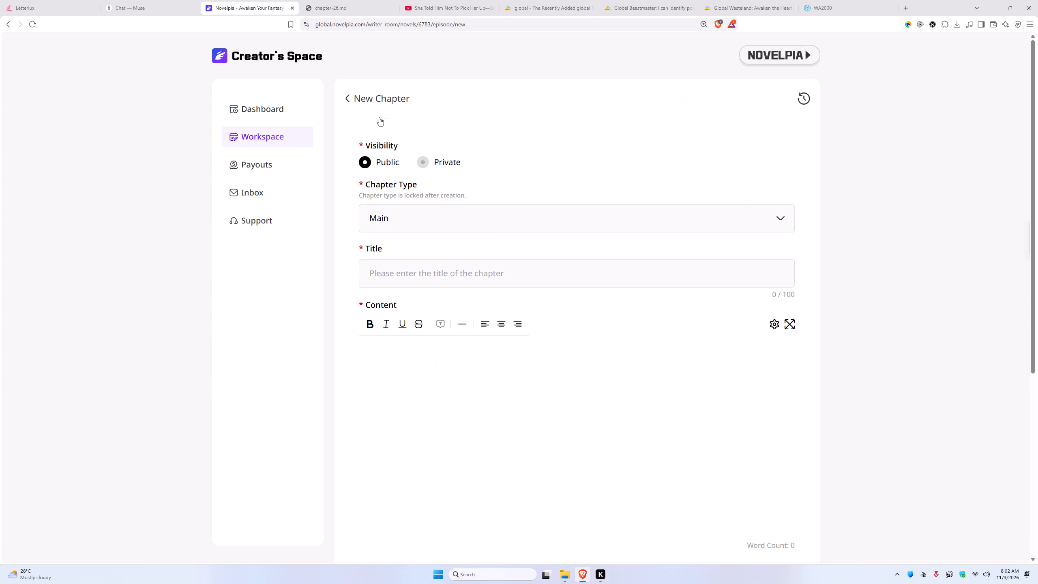
pyautogui.click(414, 280)
pyautogui.hotkey('ctrl', 'v')
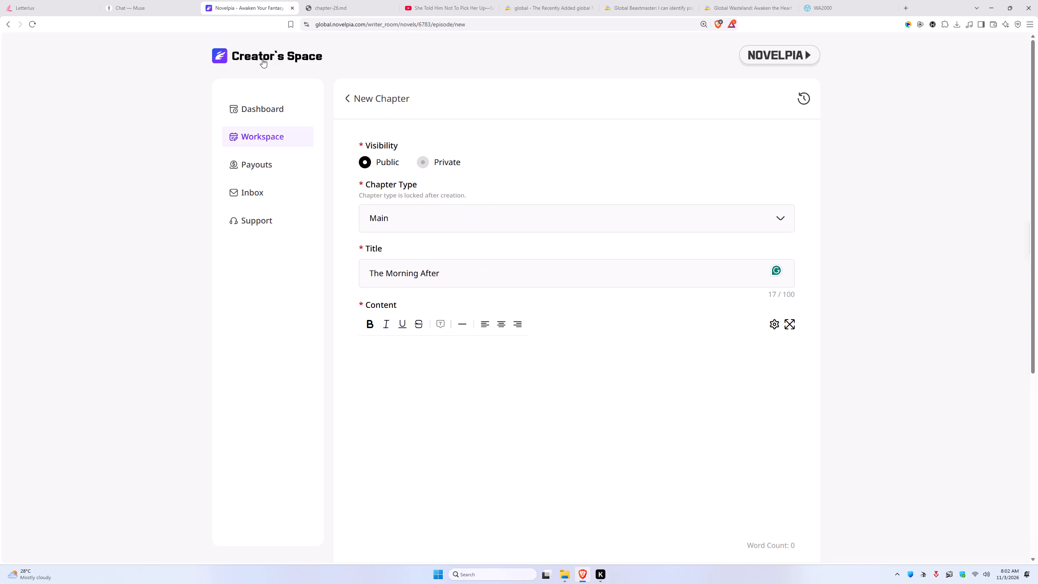
# Copy the body text of chapter-26, without its heading line, and paste it as the content of The Morning After.
pyautogui.click(373, 0)
pyautogui.moveTo(6, 52); pyautogui.dragTo(23, 64)
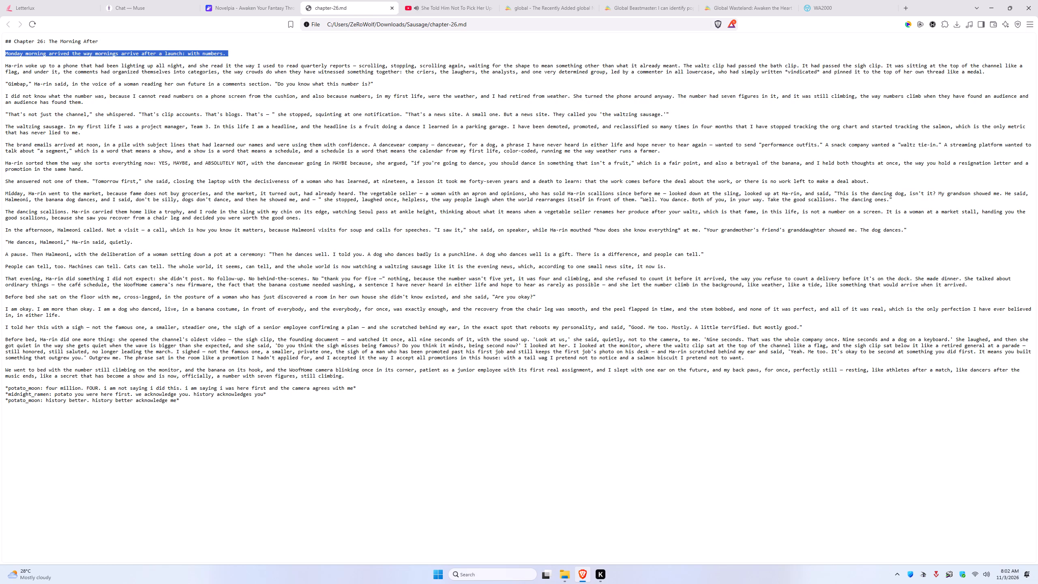
pyautogui.moveTo(23, 64); pyautogui.dragTo(461, 442)
pyautogui.hotkey('ctrl', 'c')
pyautogui.click(284, 0)
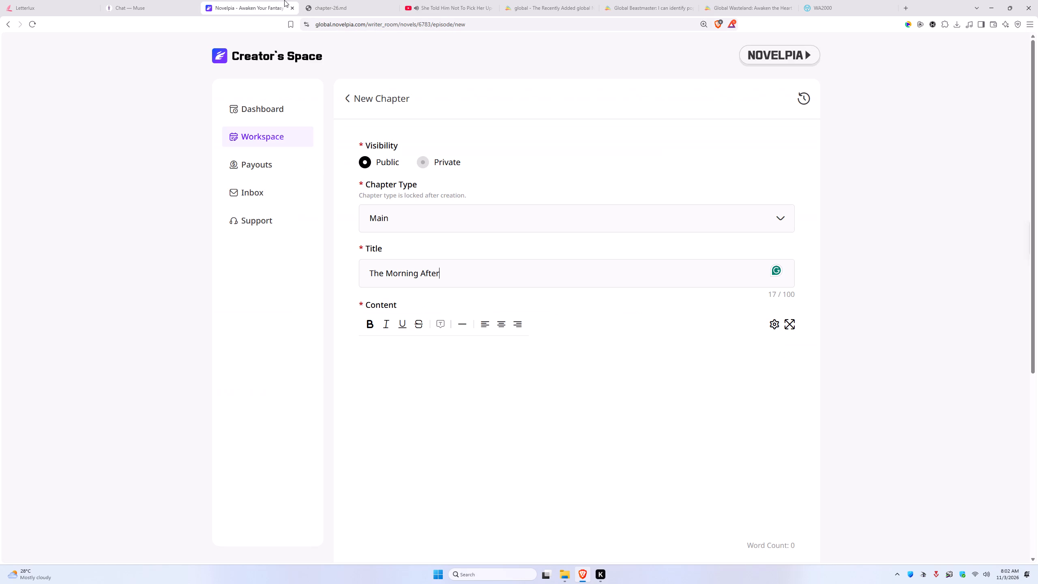
pyautogui.click(419, 352)
pyautogui.hotkey('ctrl', 'v')
# Publish The Morning After with immediate upload and close the chapter-26 file.
pyautogui.scroll(-7, 283, 273)
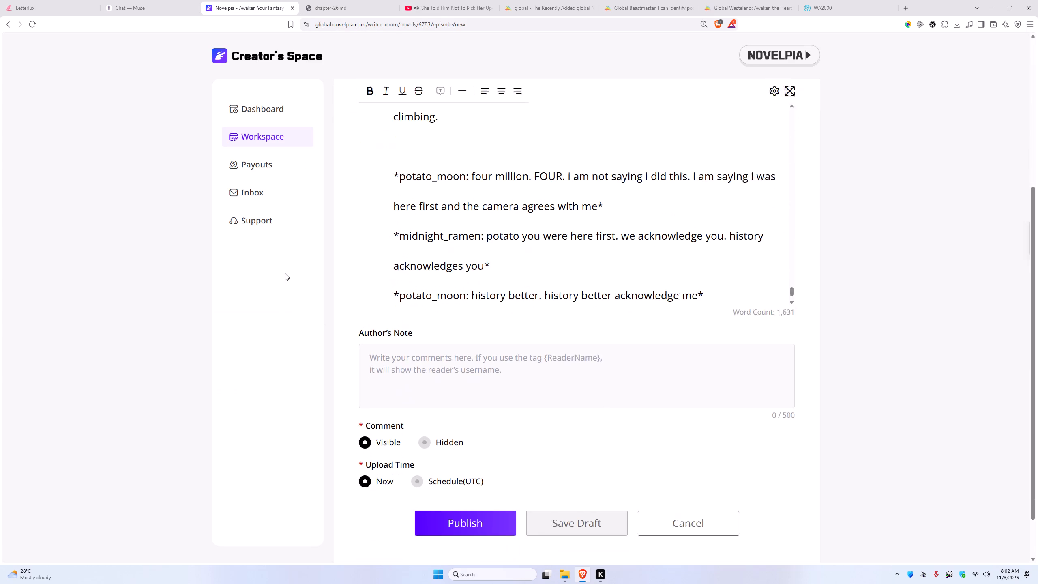
pyautogui.click(472, 467)
pyautogui.click(483, 327)
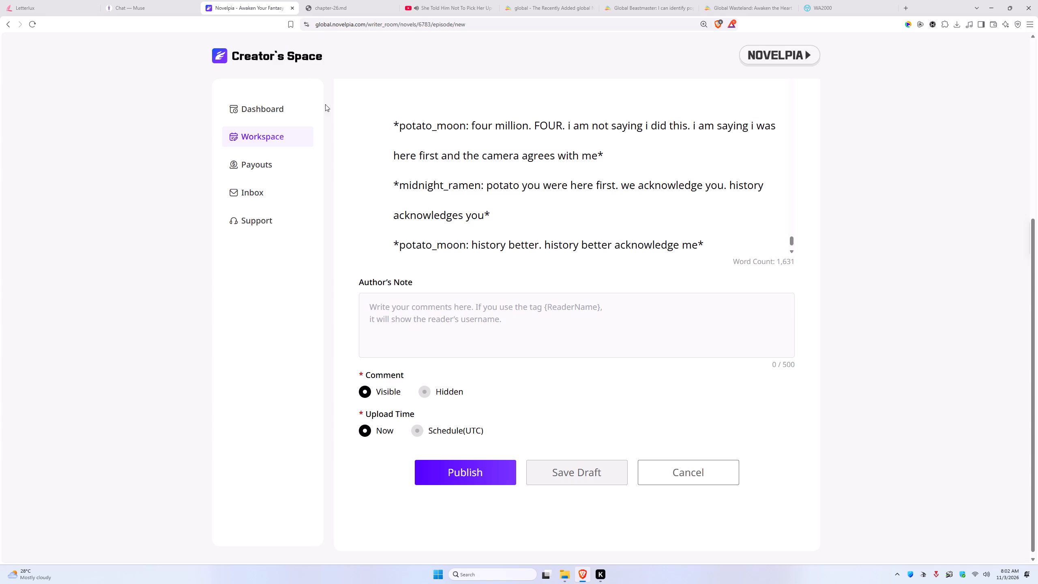
pyautogui.click(394, 8)
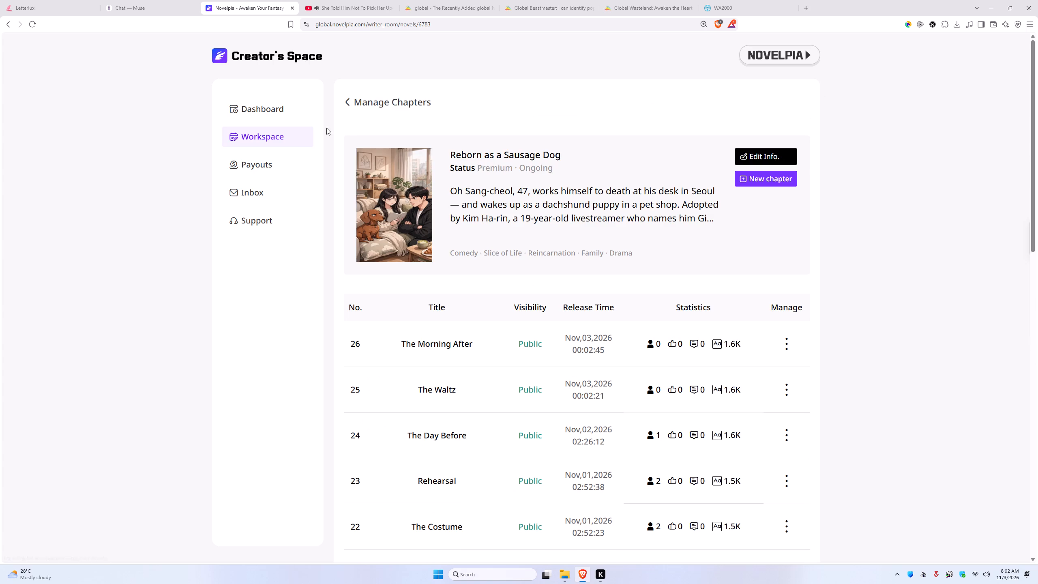
# Return to the list of novels and start a new chapter for The Weakest Butcher.
pyautogui.click(356, 100)
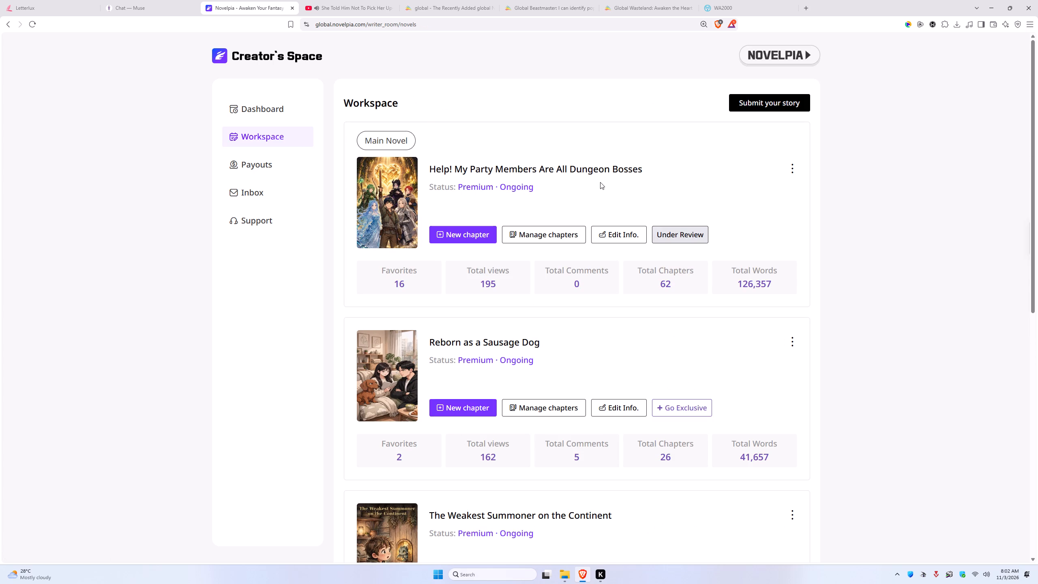
pyautogui.scroll(-2, 528, 367)
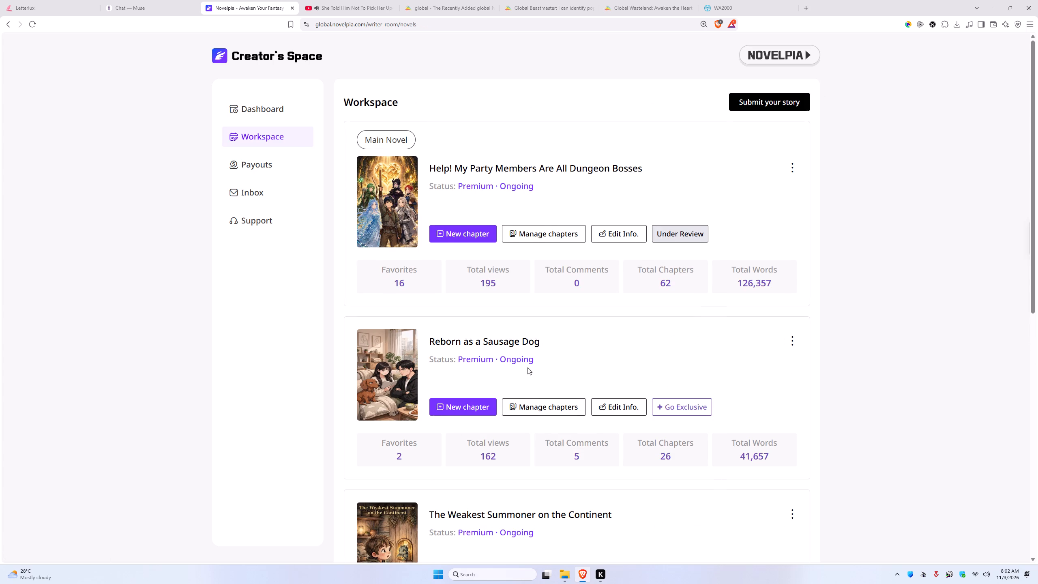
pyautogui.scroll(-13, 528, 367)
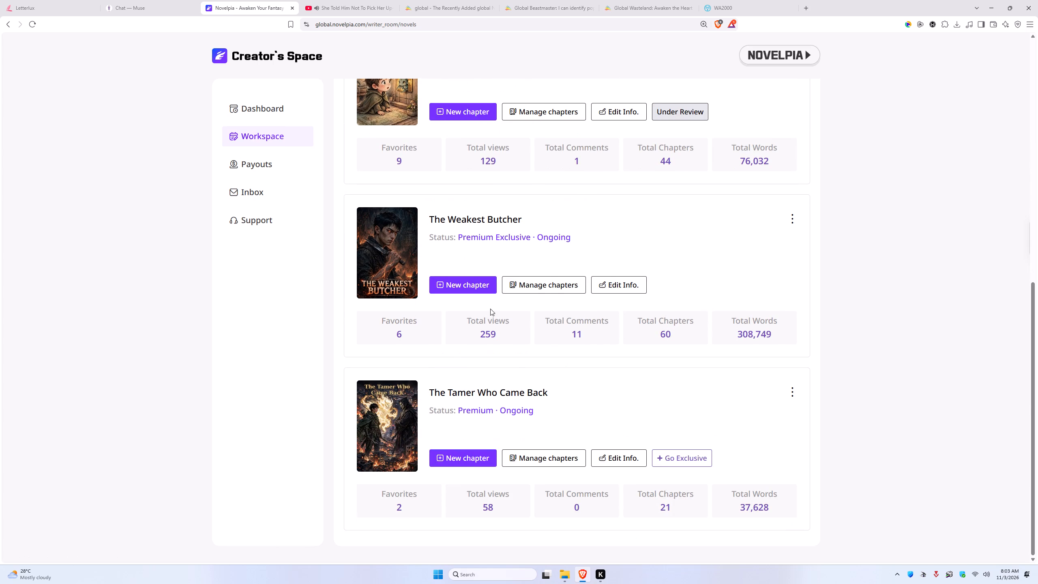
pyautogui.click(473, 289)
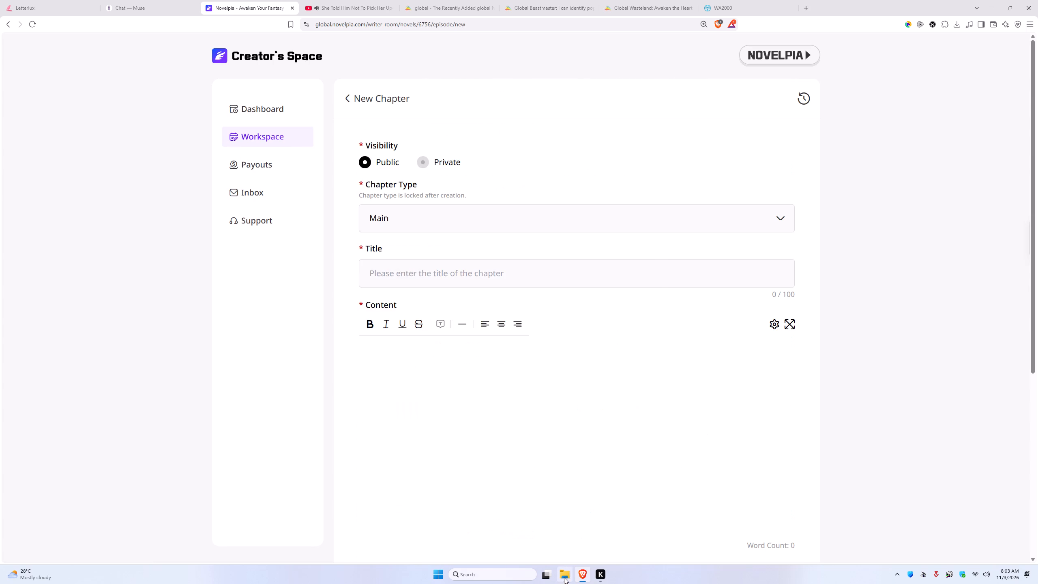
# Open the chapter-59 and chapter-60 files from the Butcher folder in Downloads in the browser.
pyautogui.click(564, 578)
pyautogui.doubleClick(129, 310)
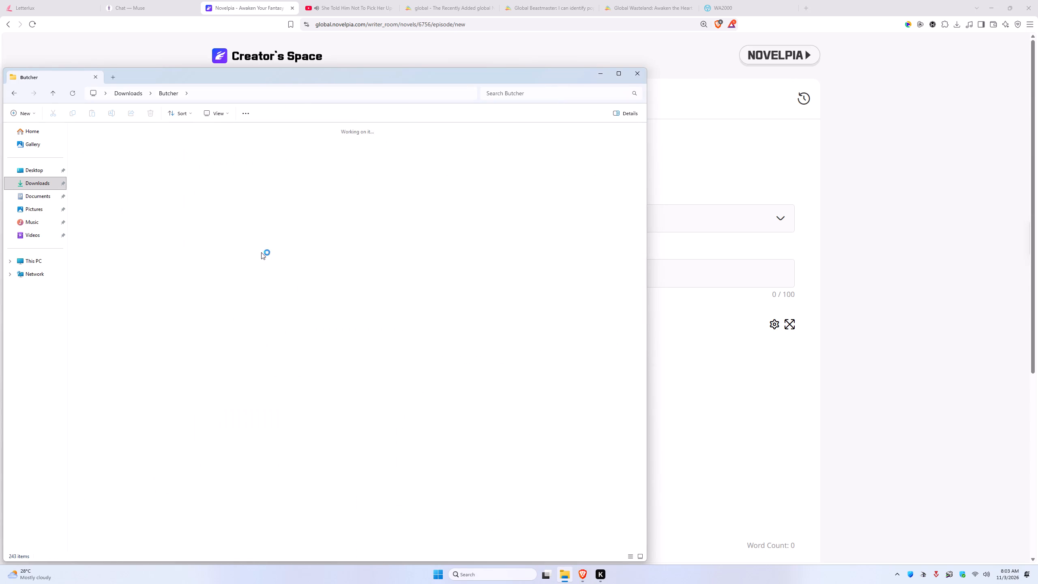
pyautogui.doubleClick(147, 300)
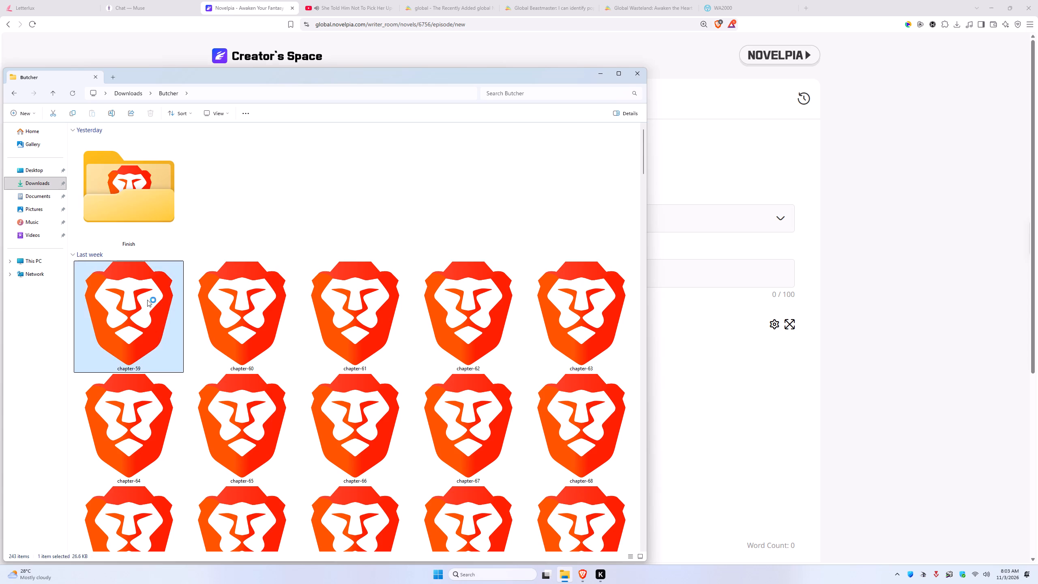
pyautogui.hotkey('alt', 'Tab')
pyautogui.doubleClick(217, 310)
pyautogui.hotkey('alt', 'Tab')
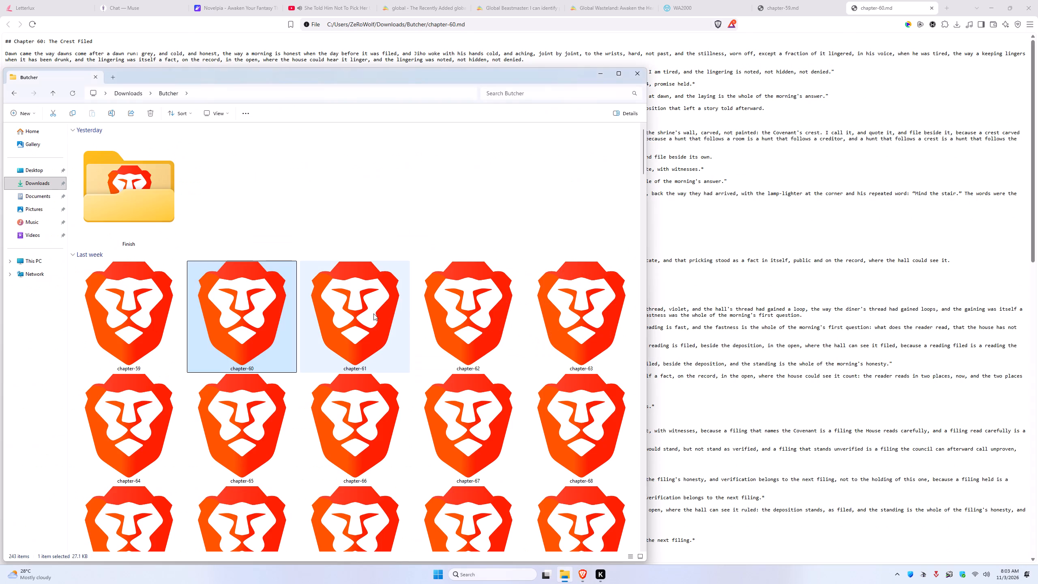
# Move the chapter-59 and chapter-60 files into the Finish folder inside Butcher and close the file window.
pyautogui.moveTo(72, 308); pyautogui.dragTo(206, 305)
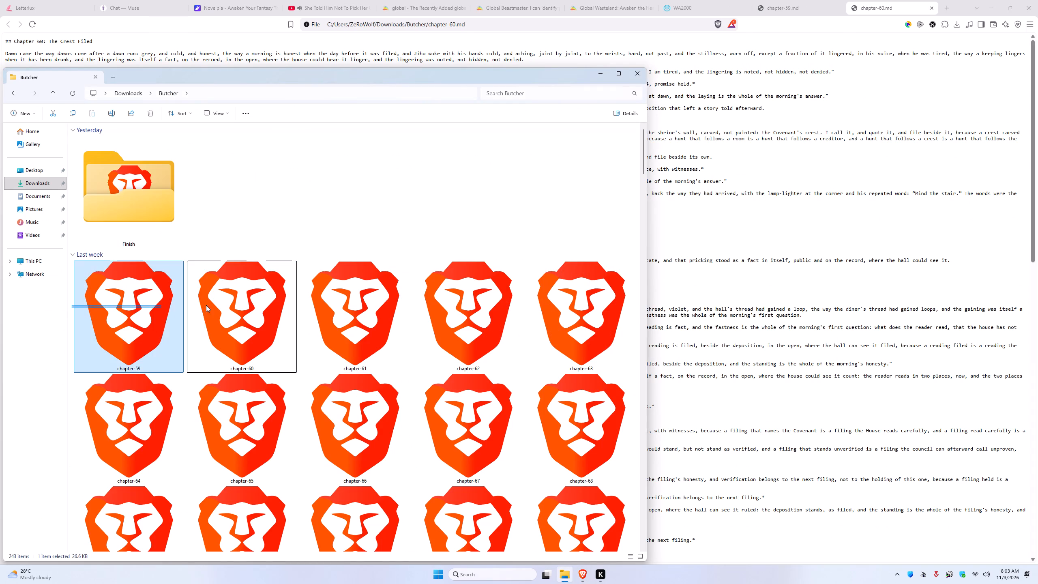
pyautogui.moveTo(206, 305); pyautogui.dragTo(224, 304)
pyautogui.moveTo(233, 309); pyautogui.dragTo(135, 193)
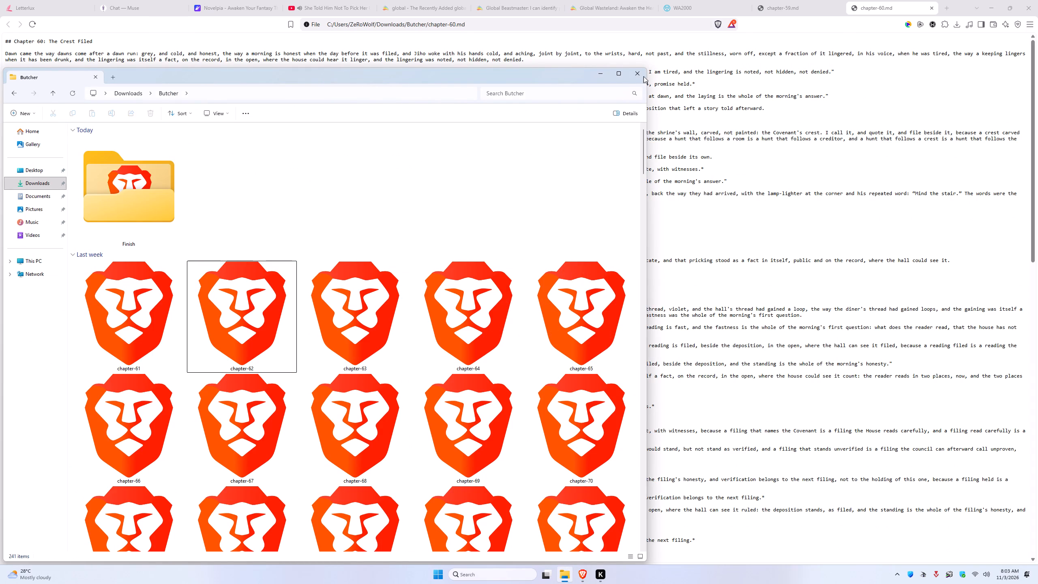
pyautogui.click(639, 75)
# Rearrange the browser pages so chapter-59 and chapter-60 follow directly after the Novelpia page.
pyautogui.moveTo(812, 0); pyautogui.dragTo(351, 0)
pyautogui.moveTo(901, 0); pyautogui.dragTo(438, 0)
pyautogui.click(436, 0)
pyautogui.click(223, 0)
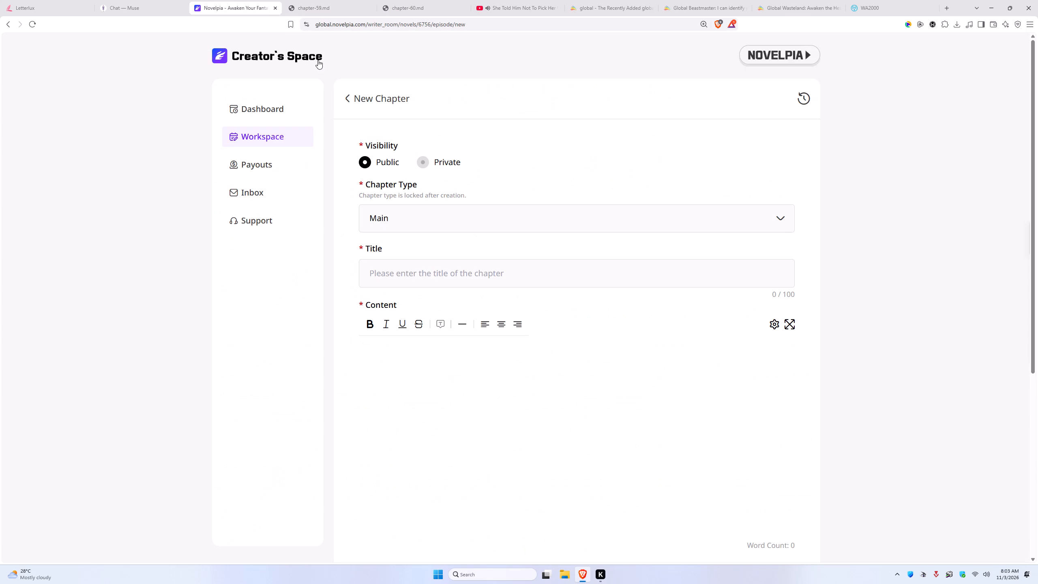
# Copy the title "The Seed Sprouts" from chapter-59 and paste it as the new Weakest Butcher chapter's title.
pyautogui.click(290, 0)
pyautogui.scroll(4, 246, 165)
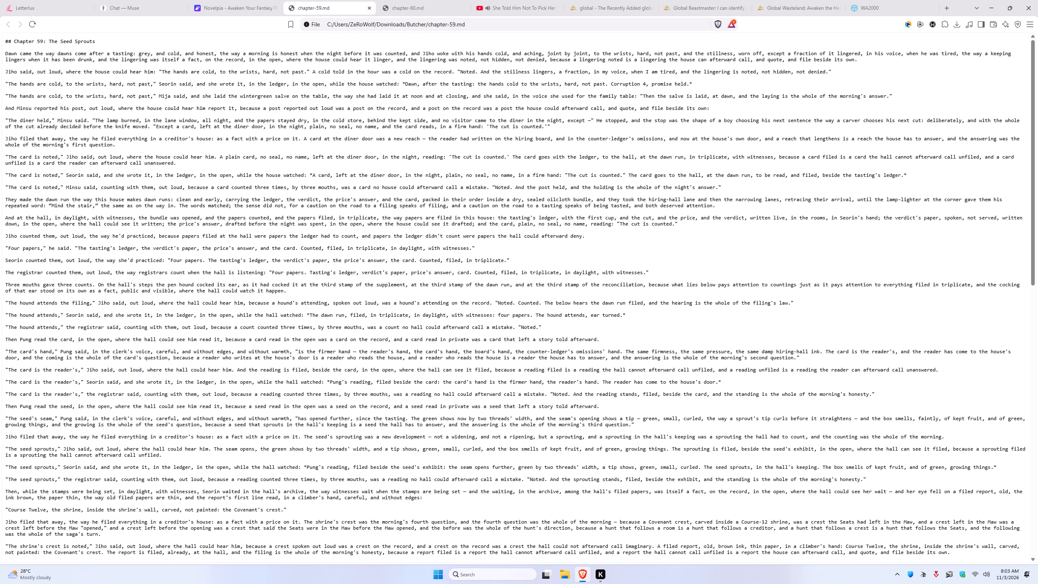
pyautogui.moveTo(50, 40); pyautogui.dragTo(120, 40)
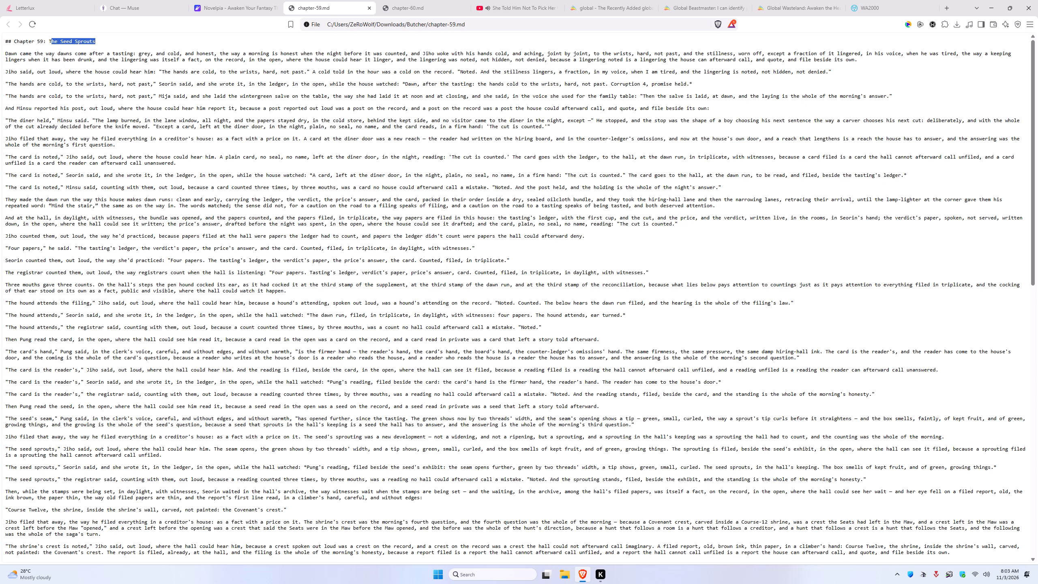
pyautogui.click(23, 41)
pyautogui.moveTo(47, 41); pyautogui.dragTo(159, 41)
pyautogui.hotkey('ctrl', 'c')
pyautogui.click(247, 0)
pyautogui.click(412, 267)
pyautogui.hotkey('ctrl', 'v')
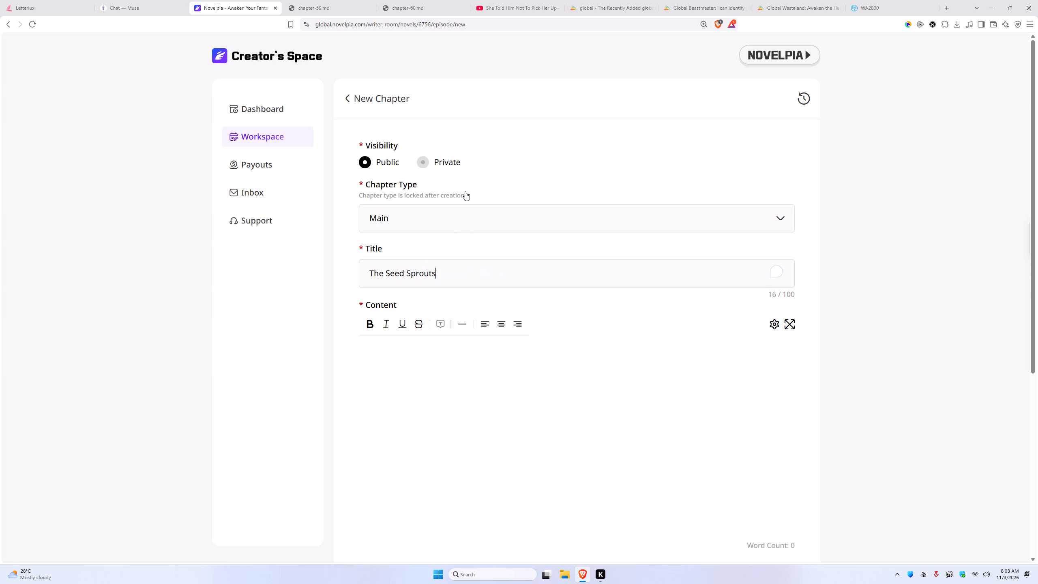
# Copy the full body text of chapter-59, without its heading line, and paste it as the content of The Seed Sprouts.
pyautogui.click(328, 0)
pyautogui.moveTo(4, 53); pyautogui.dragTo(567, 368)
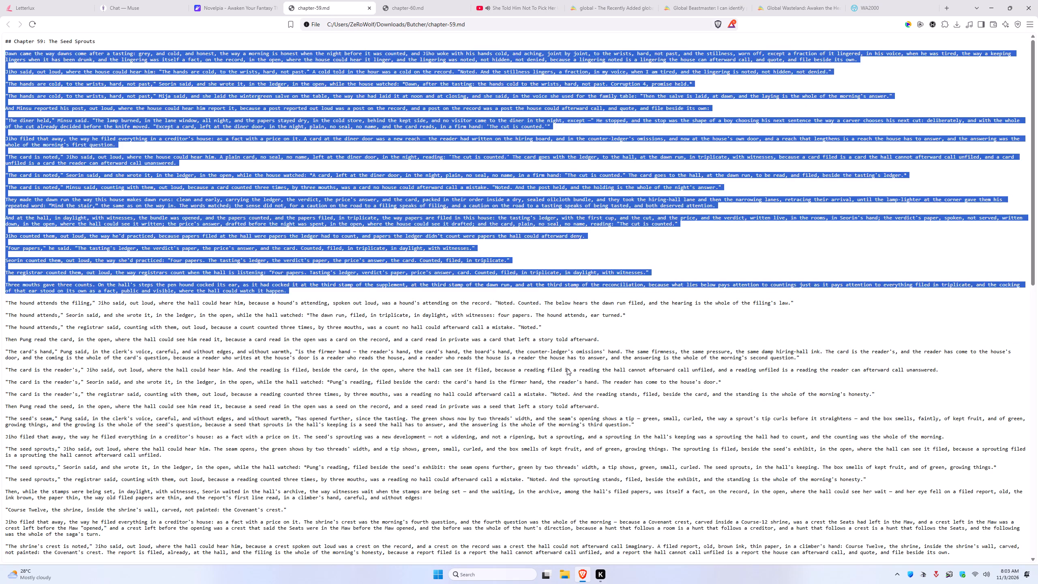
pyautogui.moveTo(567, 368); pyautogui.dragTo(1010, 583)
pyautogui.hotkey('ctrl', 'c')
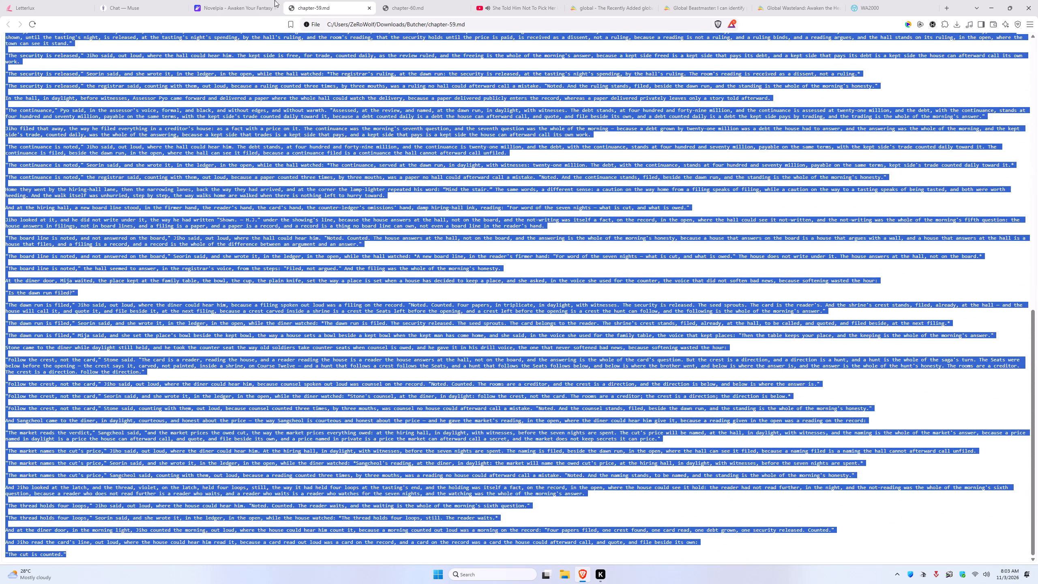
pyautogui.click(269, 0)
pyautogui.click(420, 349)
pyautogui.hotkey('ctrl', 'v')
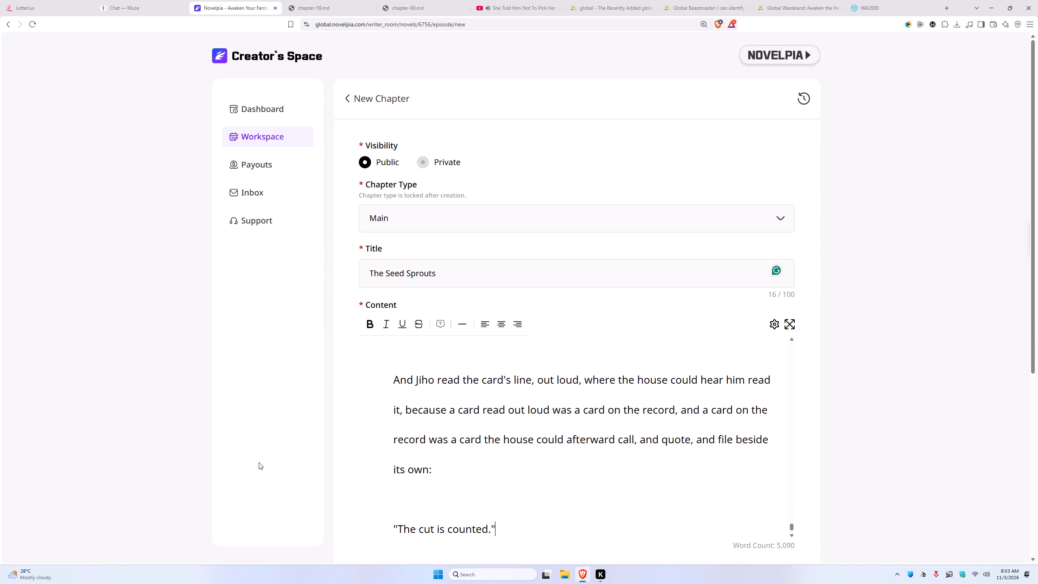
# Publish The Seed Sprouts as a public chapter of The Weakest Butcher with immediate upload.
pyautogui.scroll(-4, 268, 453)
pyautogui.scroll(-3, 432, 502)
pyautogui.scroll(1, 432, 502)
pyautogui.click(474, 509)
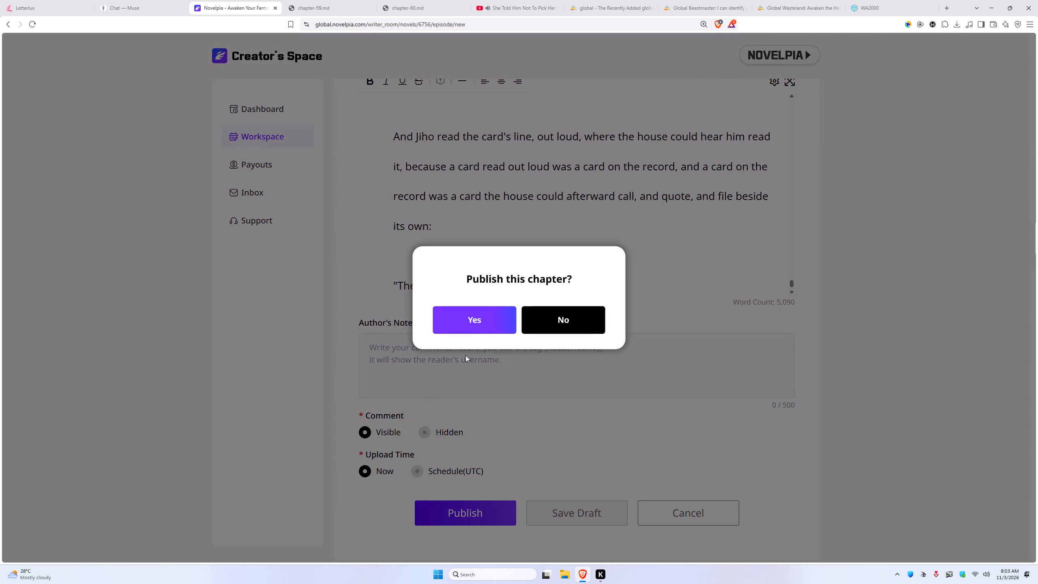
pyautogui.click(475, 320)
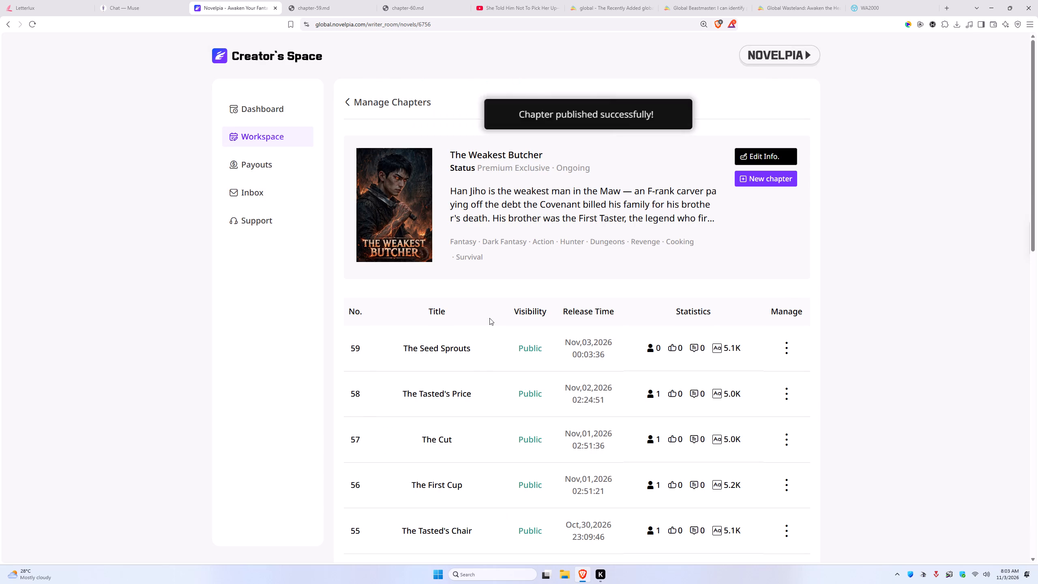
# Start another Weakest Butcher chapter, close chapter-59, and copy the title "The Crest Filed" over from chapter-60.
pyautogui.click(775, 181)
pyautogui.click(326, 0)
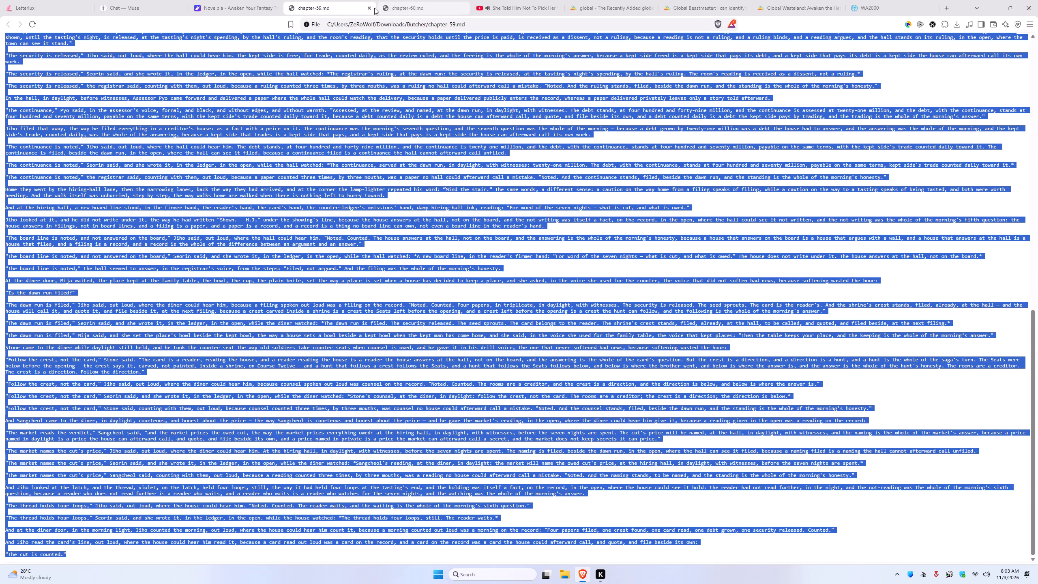
pyautogui.click(369, 9)
pyautogui.moveTo(48, 41); pyautogui.dragTo(135, 40)
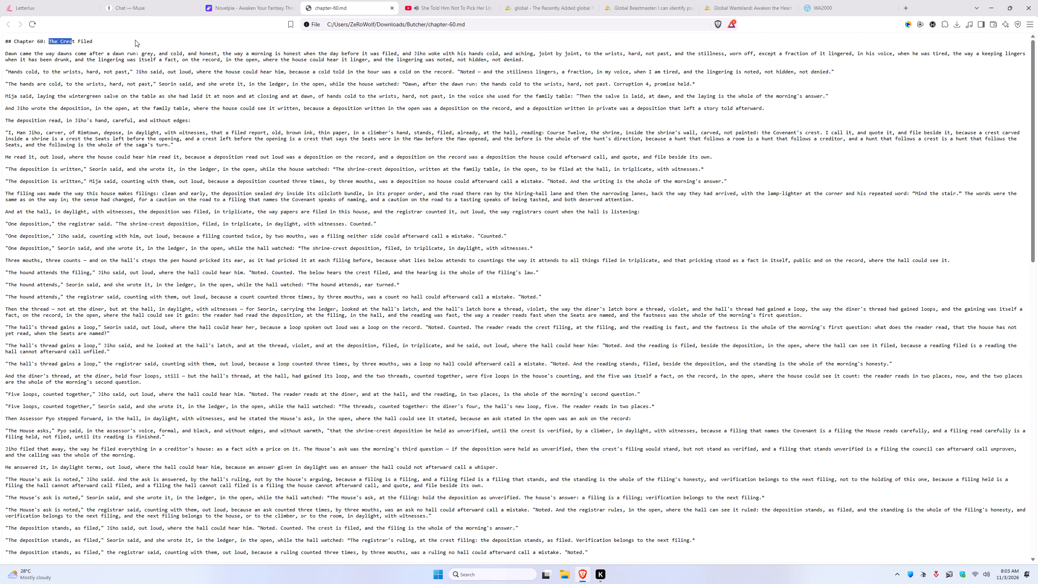
pyautogui.moveTo(135, 40); pyautogui.dragTo(140, 39)
pyautogui.hotkey('ctrl', 'c')
pyautogui.click(267, 0)
pyautogui.click(401, 263)
pyautogui.hotkey('ctrl', 'v')
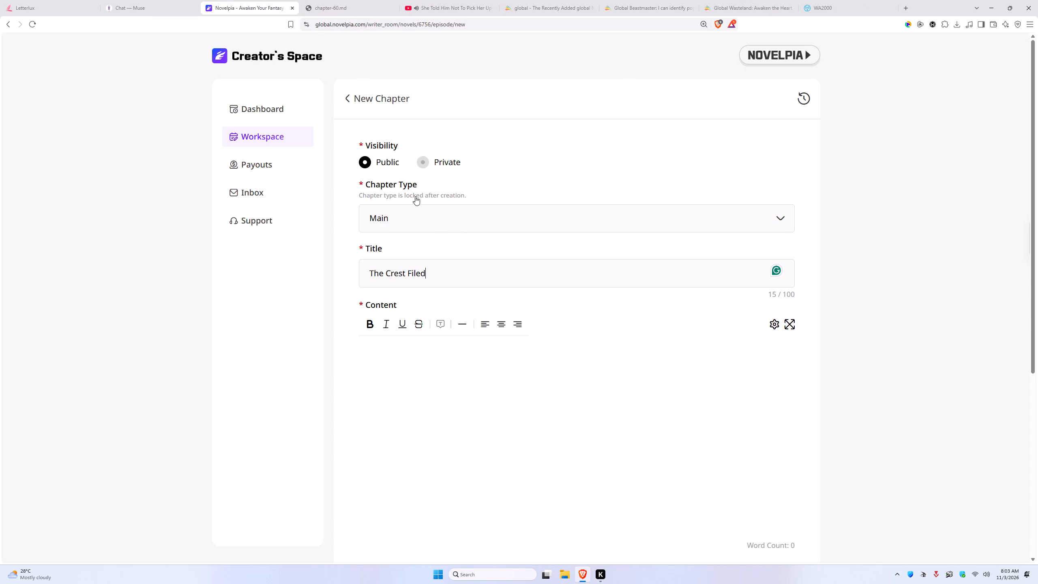
# Copy the full body text of chapter-60, without its heading line, and paste it as the content of The Crest Filed.
pyautogui.click(315, 0)
pyautogui.moveTo(6, 52); pyautogui.dragTo(991, 583)
pyautogui.hotkey('ctrl', 'c')
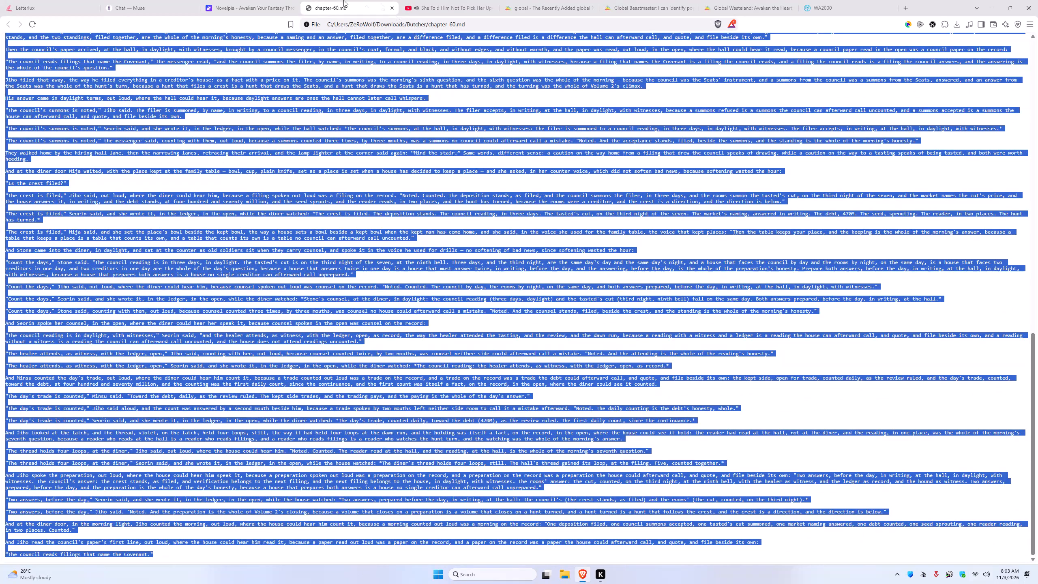
pyautogui.click(281, 0)
pyautogui.click(475, 368)
pyautogui.hotkey('ctrl', 'v')
# Publish The Crest Filed as a public chapter of The Weakest Butcher with immediate upload.
pyautogui.scroll(-5, 270, 409)
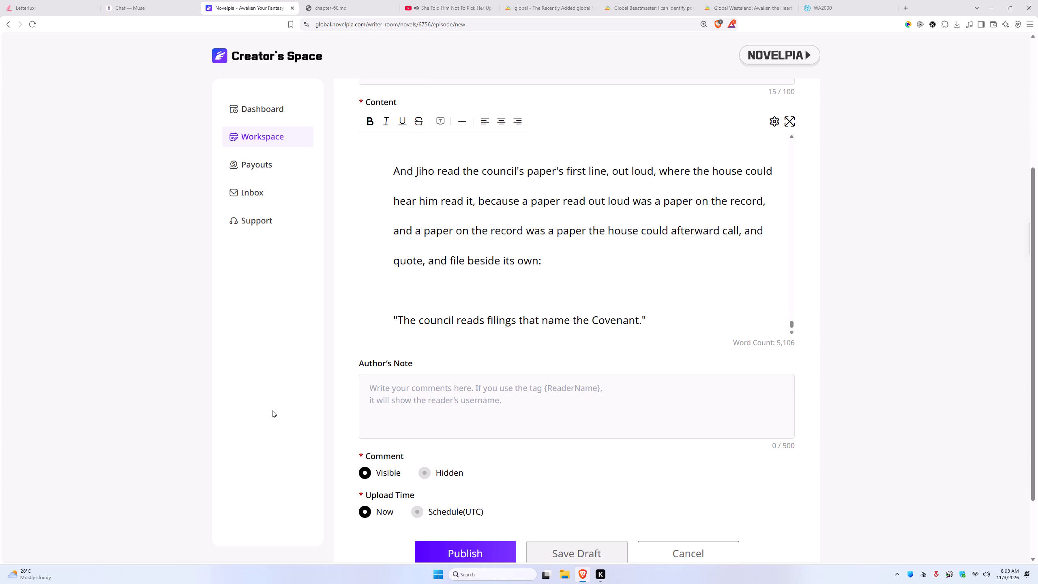
pyautogui.click(481, 548)
pyautogui.click(462, 326)
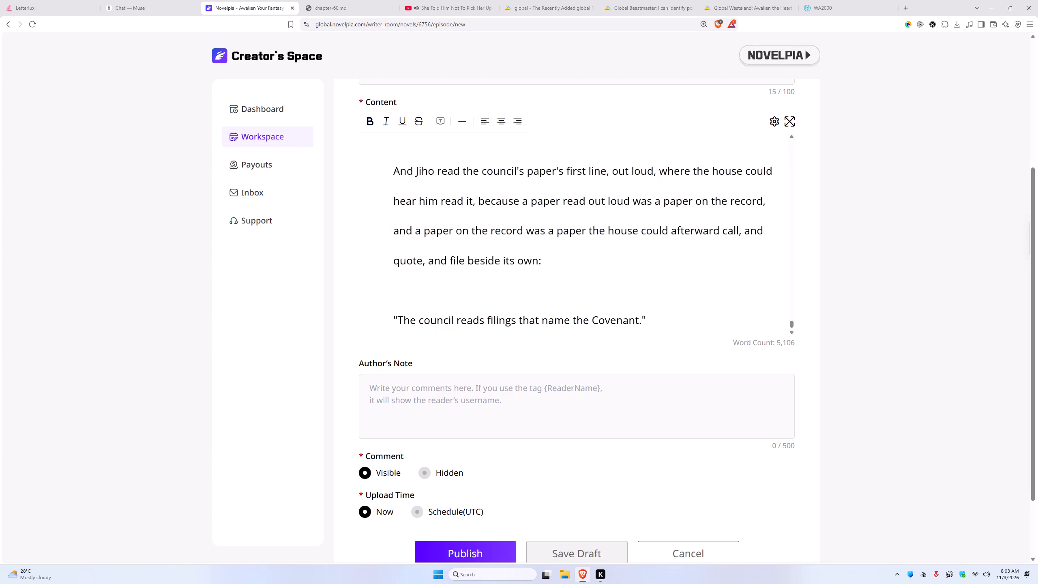
# Open the chapter management page of The Tamer Who Came Back from the Workspace and close the chapter-60 file.
pyautogui.click(273, 139)
pyautogui.scroll(-4, 457, 393)
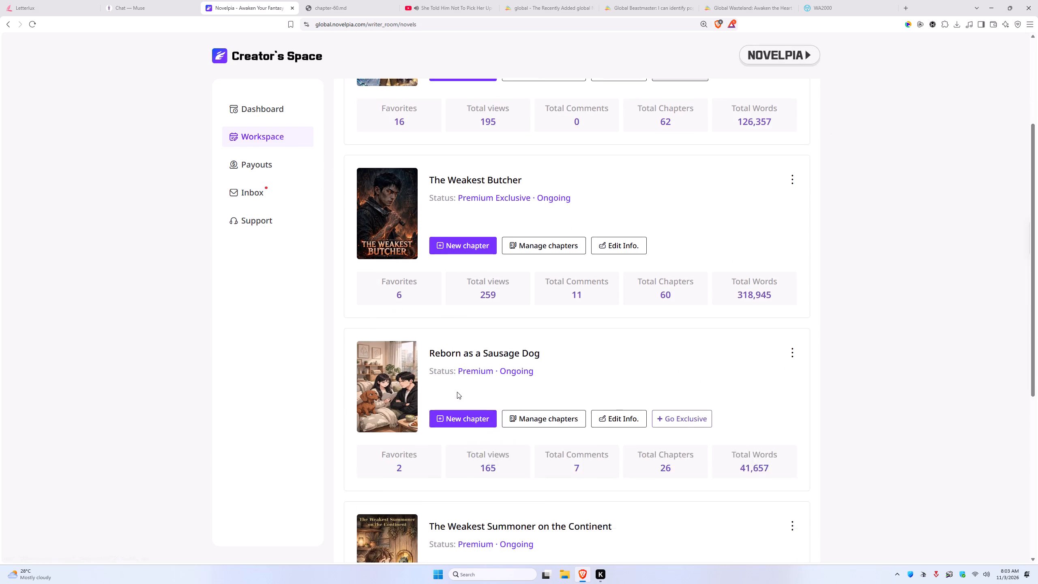
pyautogui.scroll(-11, 457, 392)
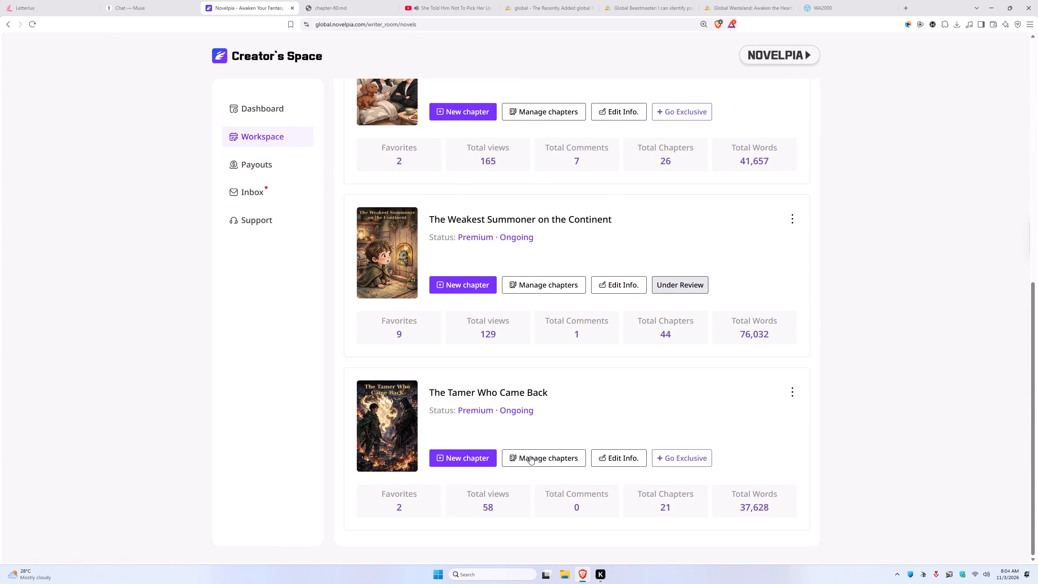
pyautogui.click(535, 457)
pyautogui.click(394, 6)
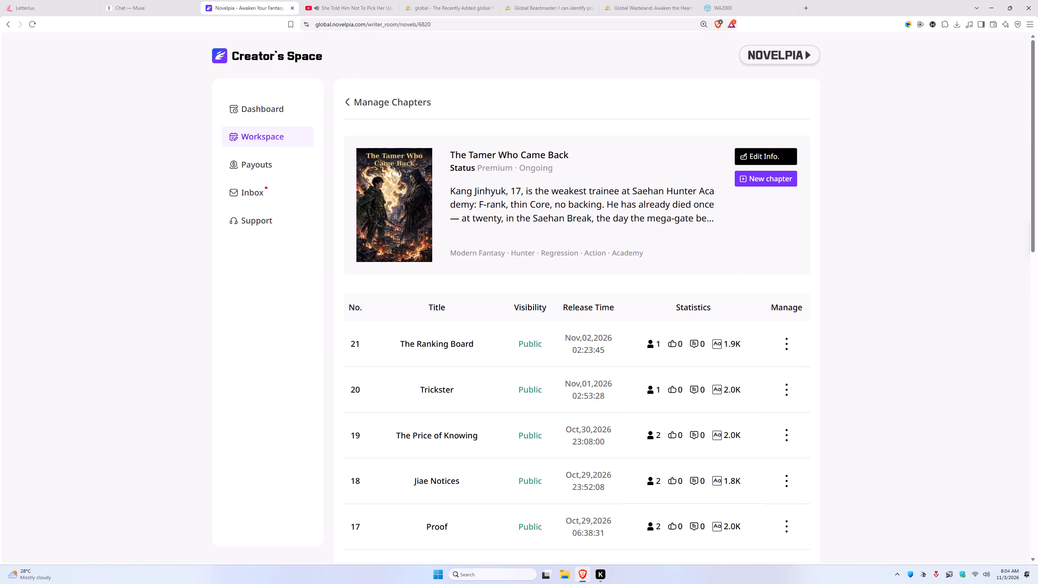
# Open chapter-022 and chapter-023 from the Tamer folder in Downloads using File Explorer.
pyautogui.click(566, 576)
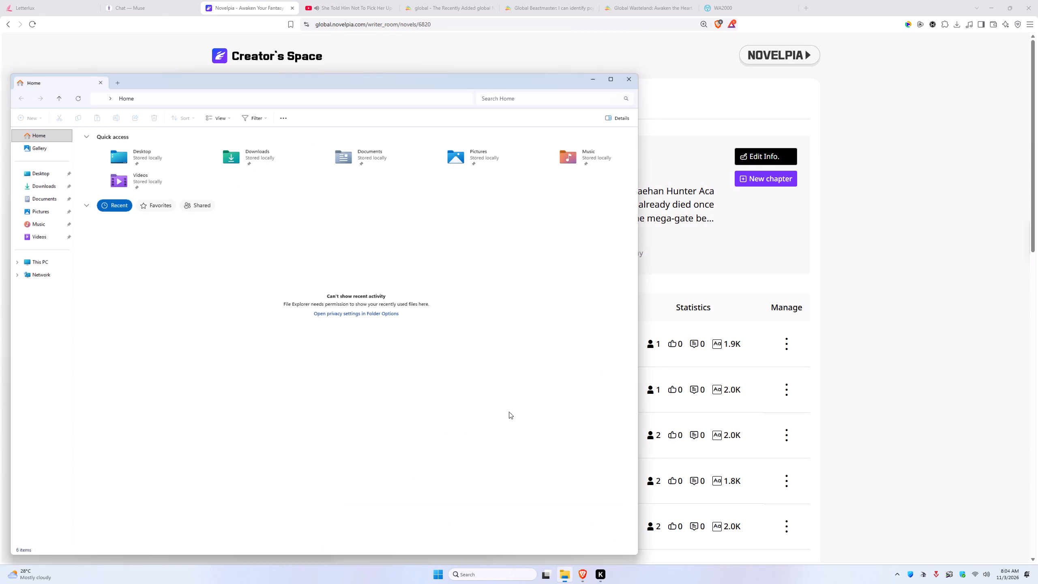
pyautogui.click(39, 184)
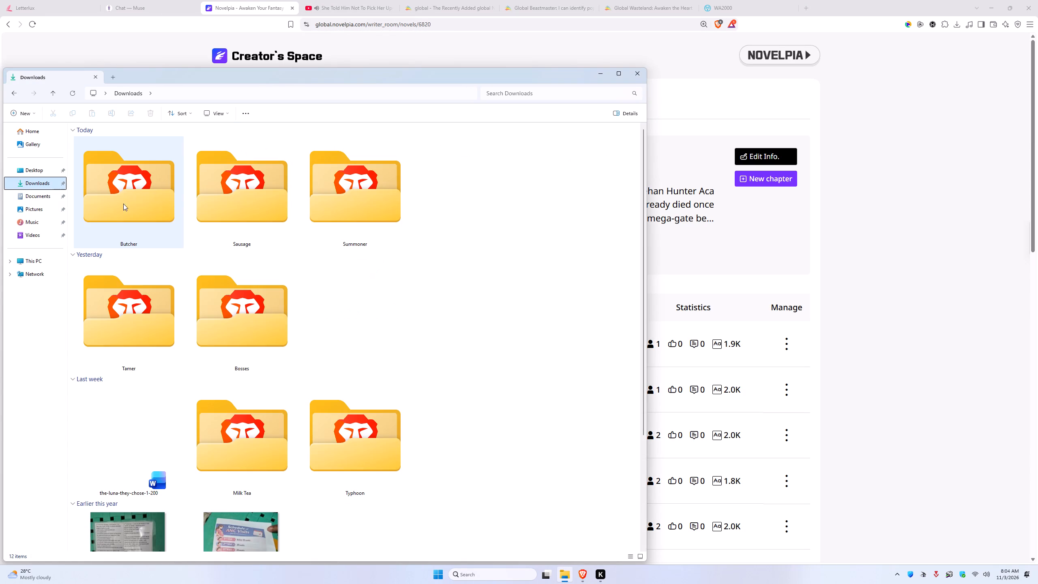
pyautogui.doubleClick(116, 331)
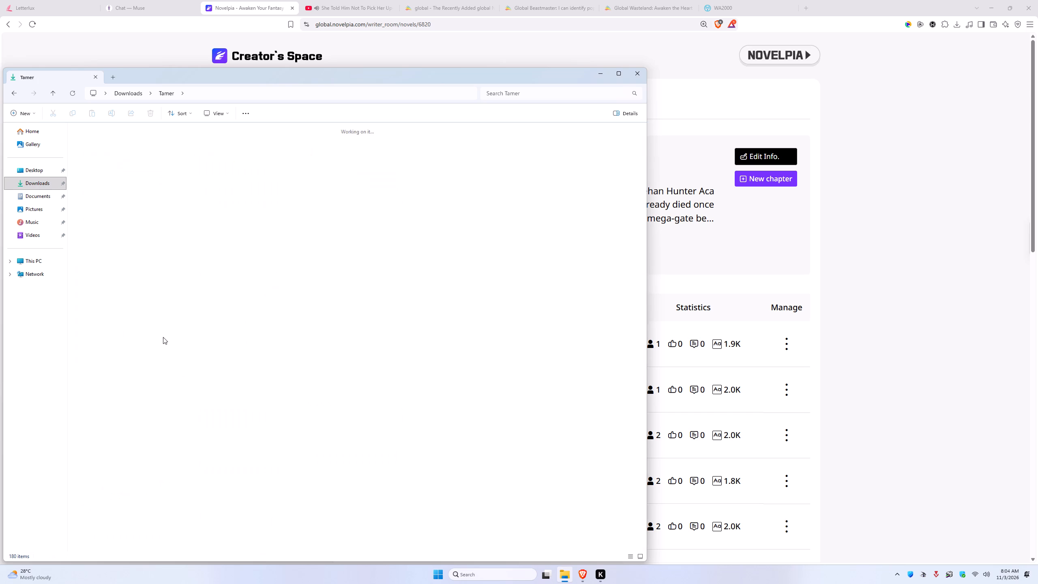
pyautogui.hotkey('alt', 'Tab')
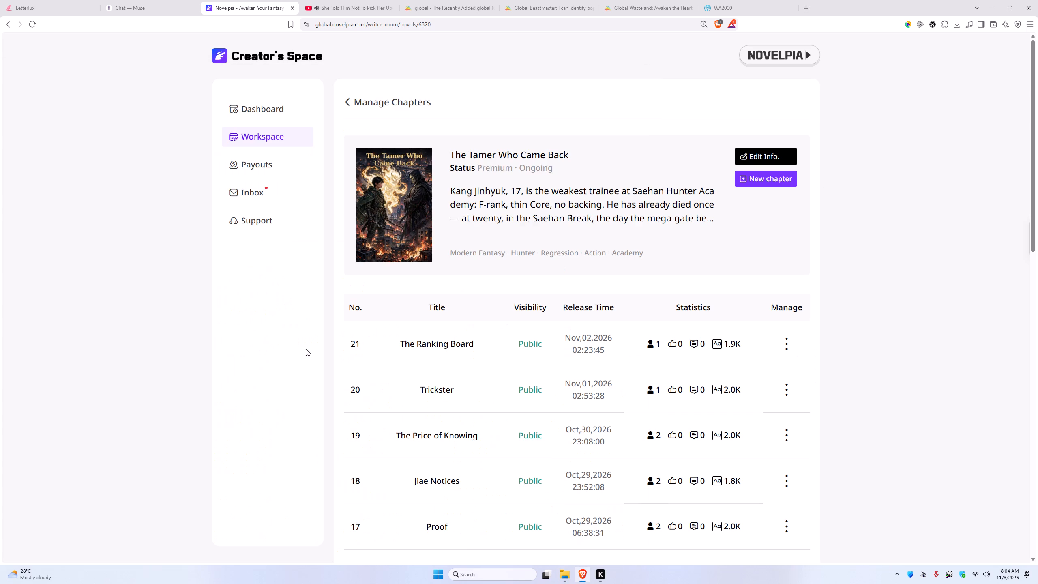
pyautogui.hotkey('alt', 'Tab')
pyautogui.doubleClick(91, 319)
pyautogui.hotkey('alt', 'Tab')
pyautogui.doubleClick(217, 324)
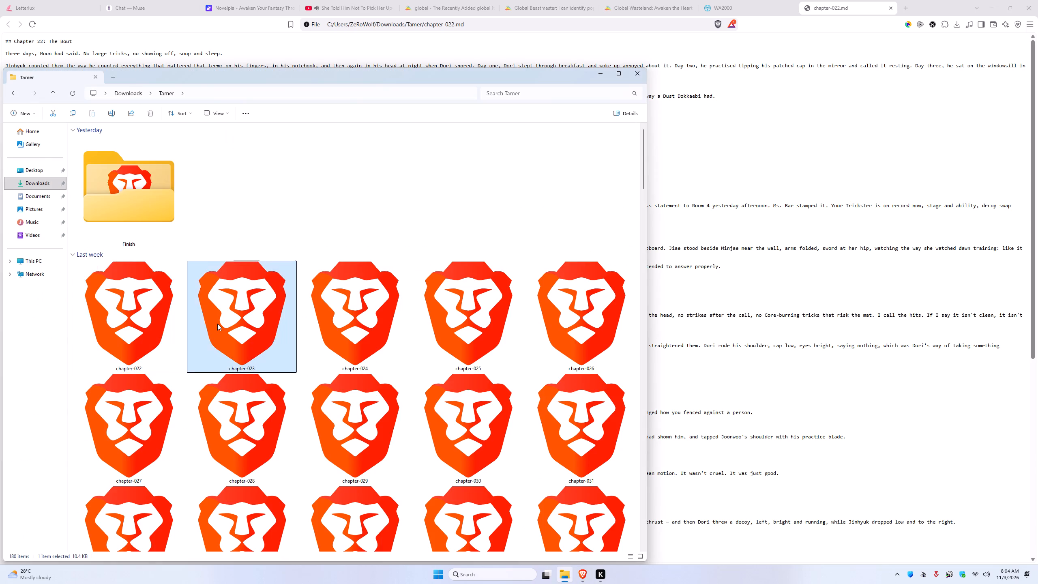
pyautogui.hotkey('alt', 'Tab')
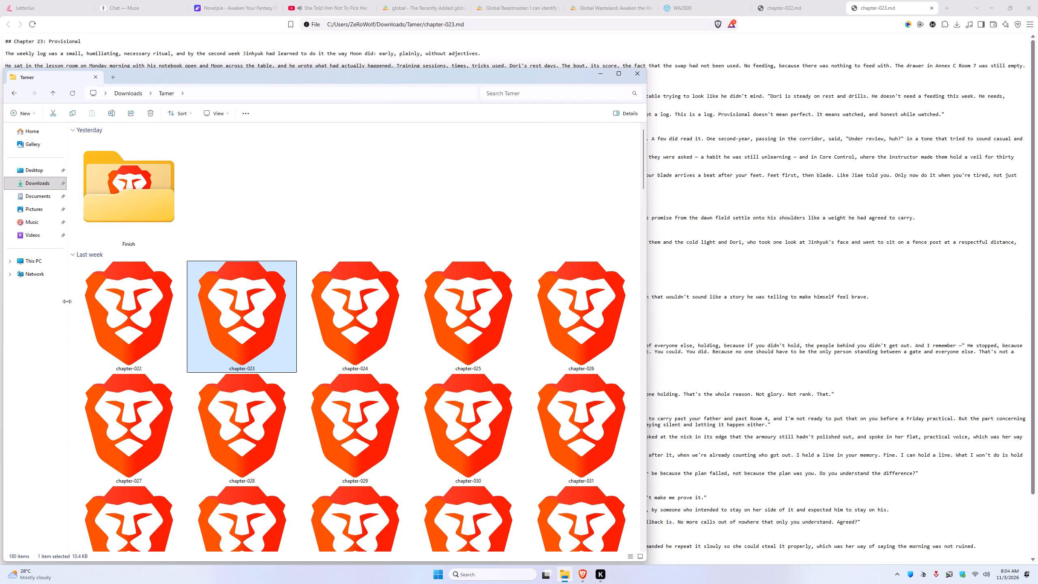
# Move chapter-022 and chapter-023 into the Tamer folder's Finish folder and close the File Explorer window.
pyautogui.click(67, 301)
pyautogui.moveTo(69, 301); pyautogui.dragTo(255, 313)
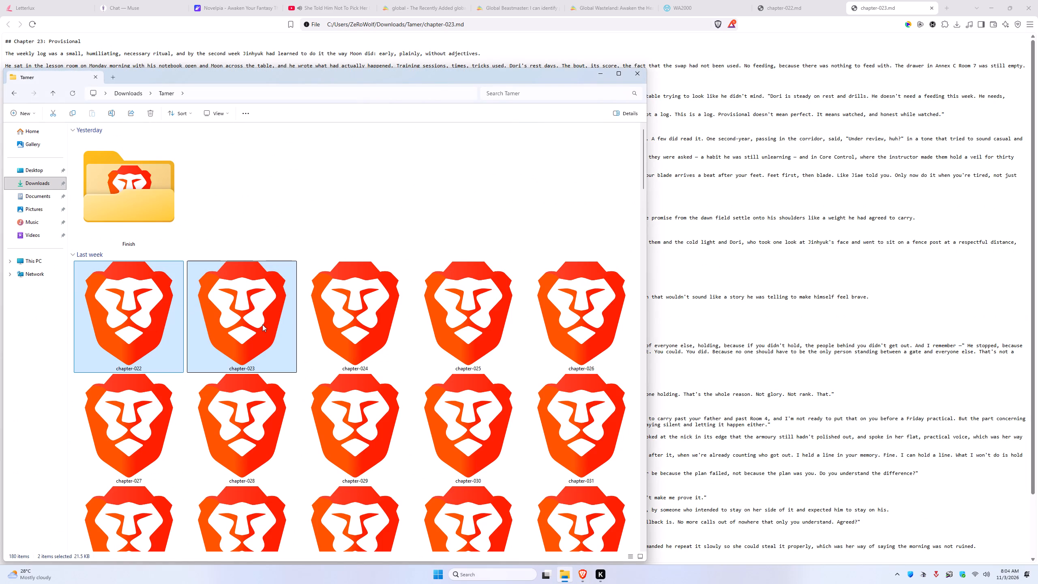
pyautogui.moveTo(255, 315); pyautogui.dragTo(131, 194)
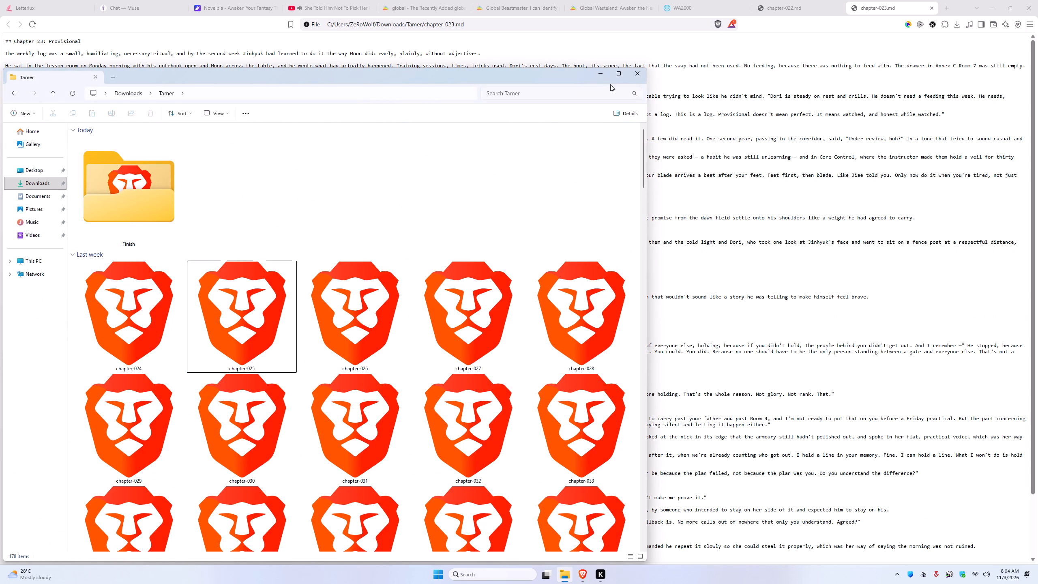
pyautogui.click(628, 75)
# Place the Novelpia page beside the chapter files, start a new Tamer chapter, and copy the title "The Bout" over from chapter-022.
pyautogui.moveTo(224, 0); pyautogui.dragTo(227, 0)
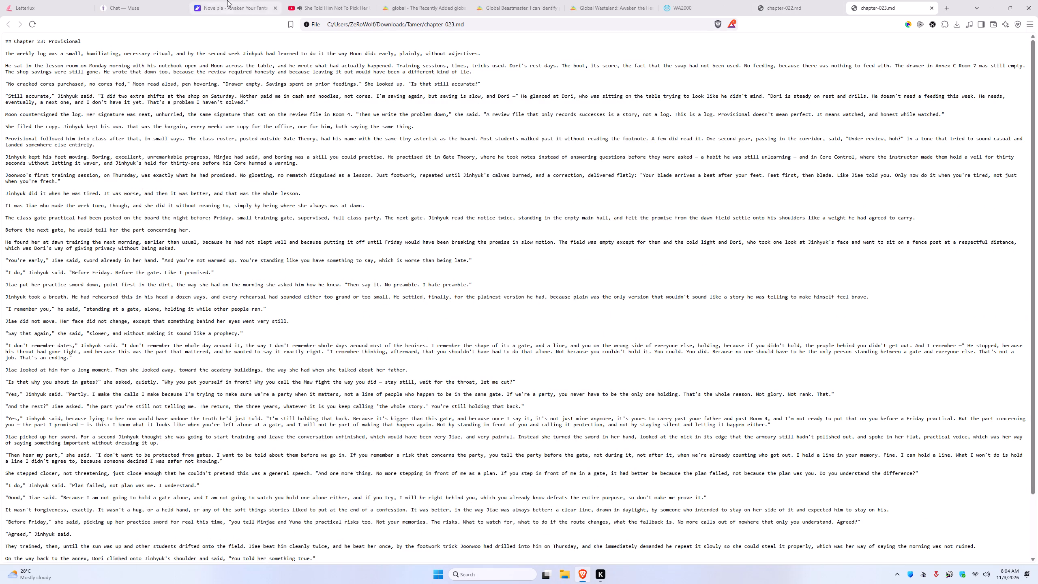
pyautogui.moveTo(227, 0); pyautogui.dragTo(667, 0)
pyautogui.click(766, 172)
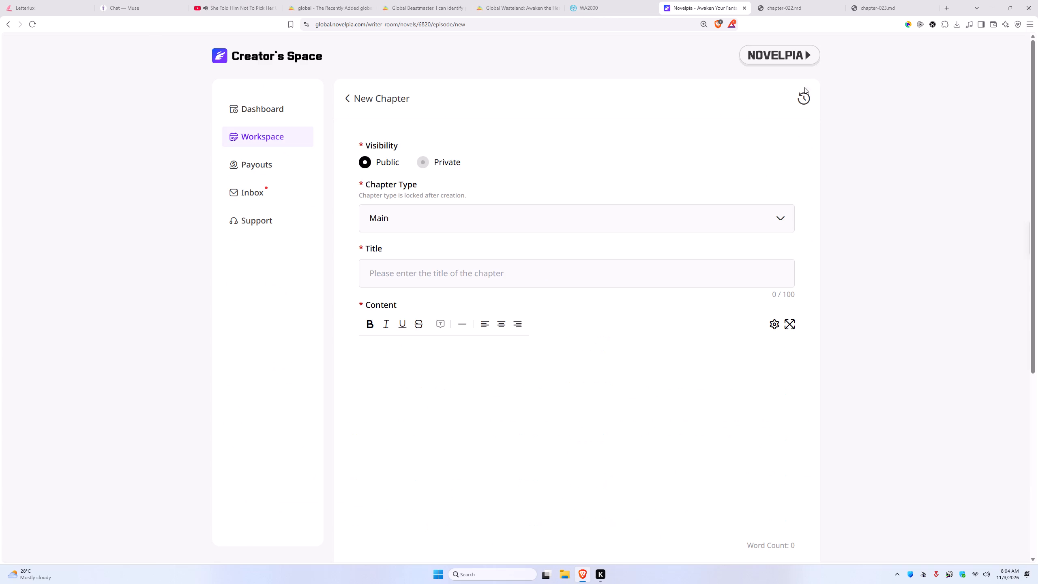
pyautogui.click(789, 0)
pyautogui.moveTo(47, 40); pyautogui.dragTo(121, 42)
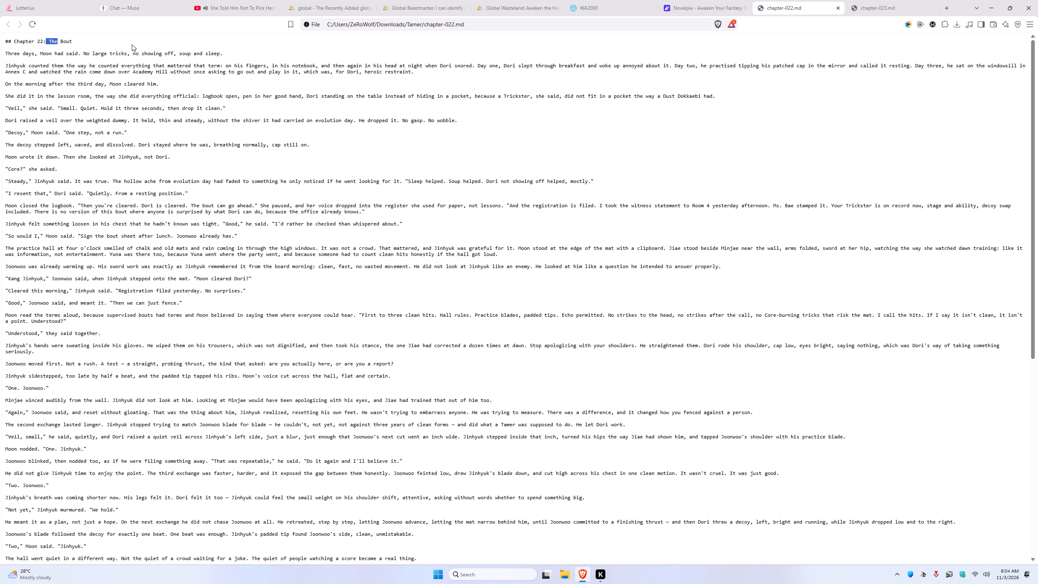
pyautogui.hotkey('ctrl', 'c')
pyautogui.click(700, 0)
pyautogui.click(409, 271)
pyautogui.hotkey('ctrl', 'v')
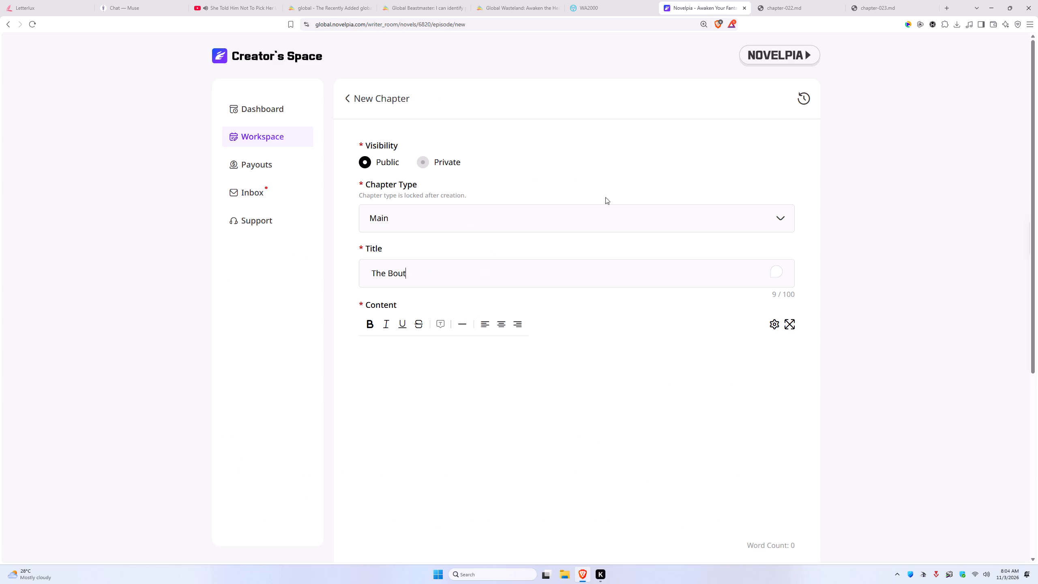
# Copy the full body text of chapter-022, without its heading line, and paste it as the content of The Bout.
pyautogui.click(770, 0)
pyautogui.moveTo(4, 53); pyautogui.dragTo(105, 105)
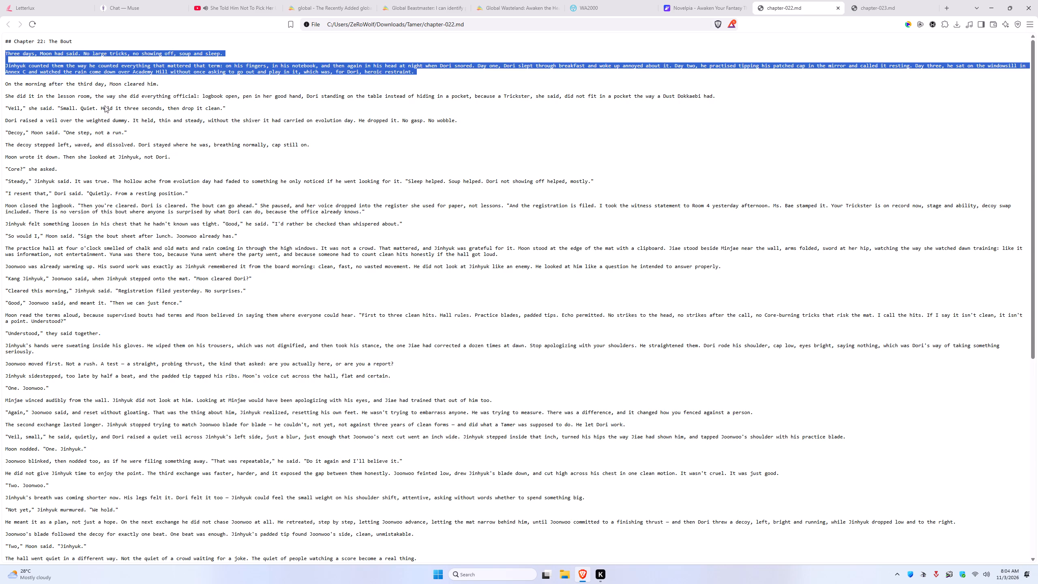
pyautogui.moveTo(105, 105); pyautogui.dragTo(784, 583)
pyautogui.hotkey('ctrl', 'c')
pyautogui.click(696, 0)
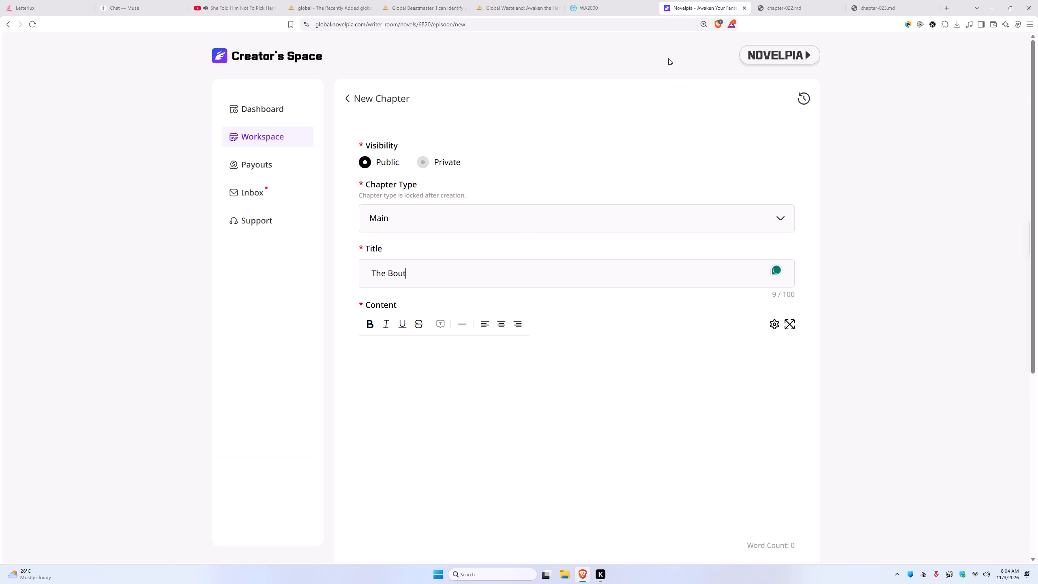
pyautogui.click(446, 344)
pyautogui.hotkey('ctrl', 'v')
# Publish The Bout as a public chapter of The Tamer Who Came Back with immediate upload.
pyautogui.scroll(-5, 292, 375)
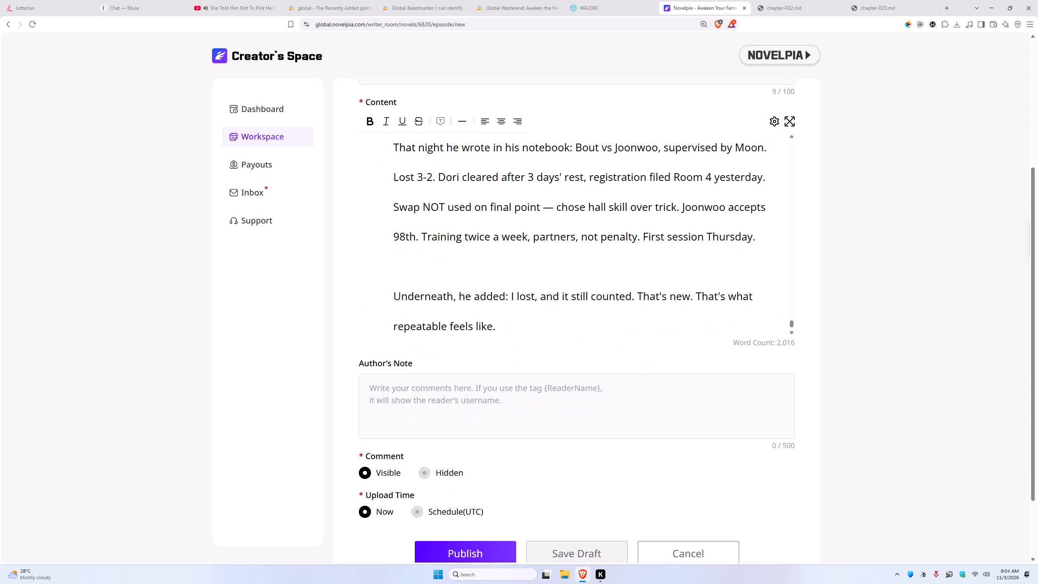
pyautogui.click(474, 548)
pyautogui.click(473, 318)
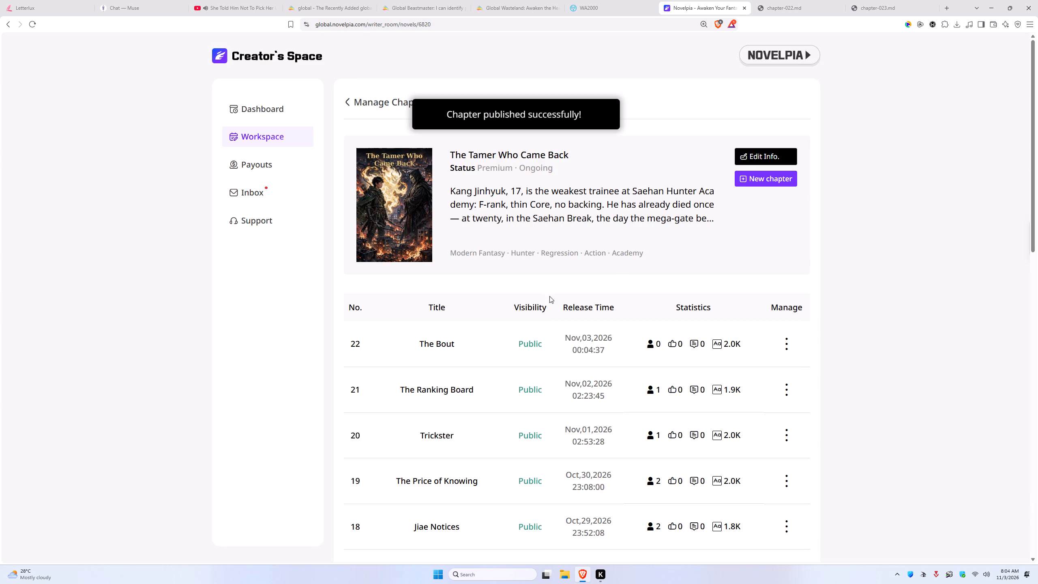
# Start another chapter of The Tamer Who Came Back and copy the title "Provisional" over from chapter-023.
pyautogui.doubleClick(778, 182)
pyautogui.click(875, 0)
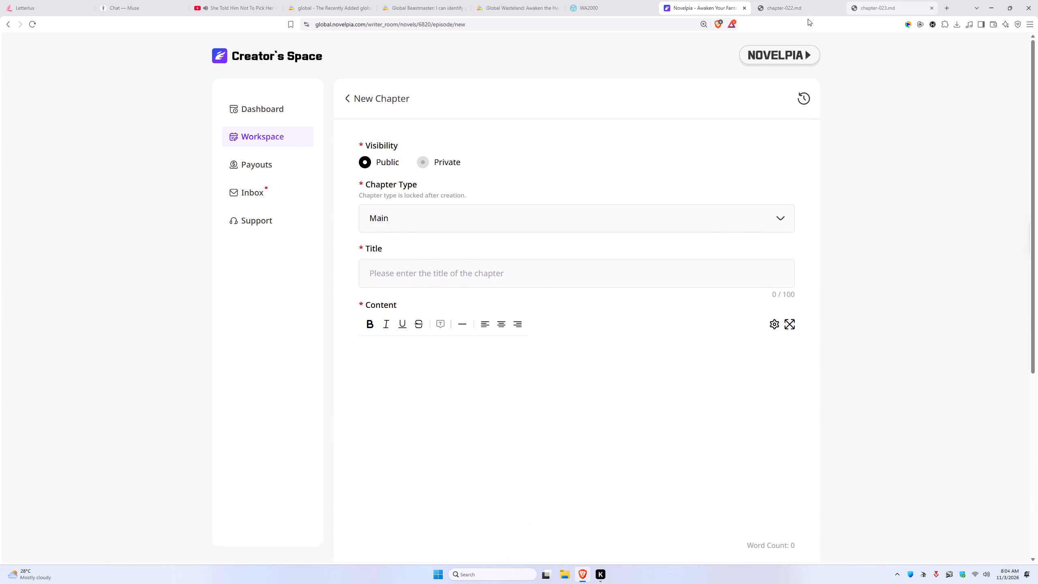
pyautogui.moveTo(47, 41); pyautogui.dragTo(154, 40)
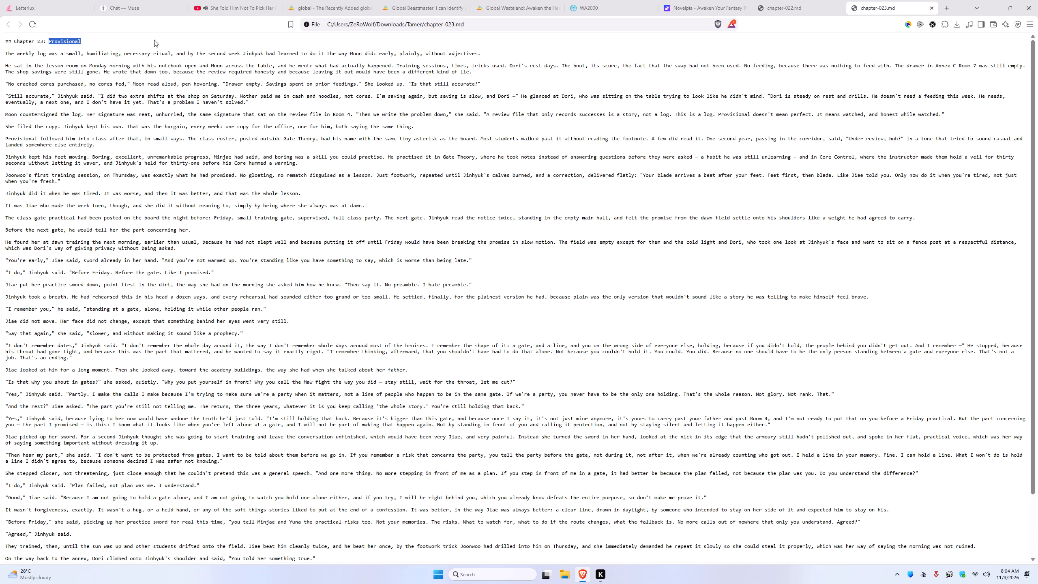
pyautogui.moveTo(154, 40); pyautogui.dragTo(163, 39)
pyautogui.hotkey('ctrl', 'c')
pyautogui.click(713, 0)
pyautogui.click(398, 290)
pyautogui.click(409, 273)
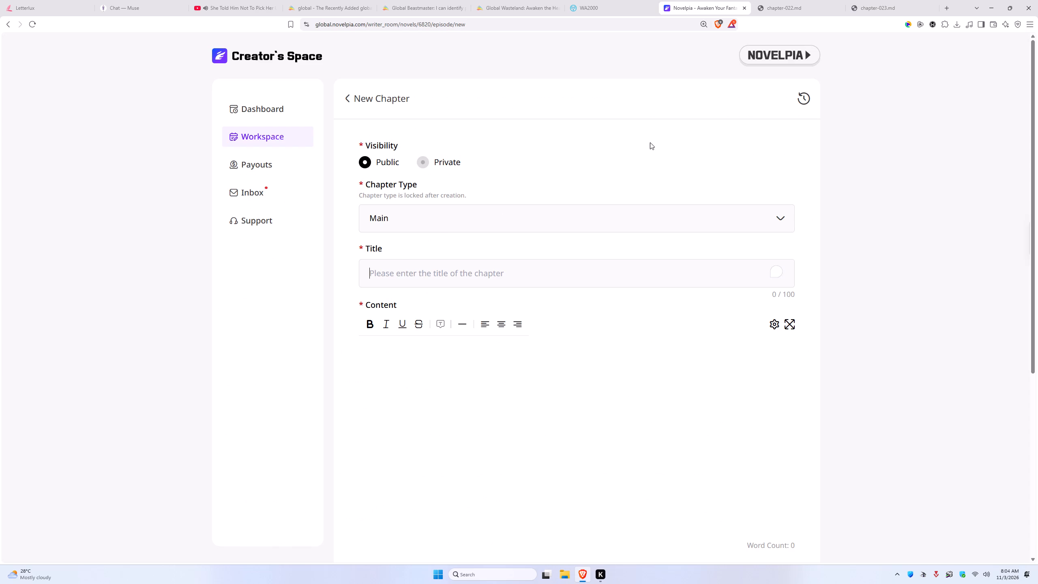
pyautogui.hotkey('ctrl', 'v')
# Copy the full body text of chapter-023, without its heading line, and paste it as the content of Provisional.
pyautogui.click(884, 0)
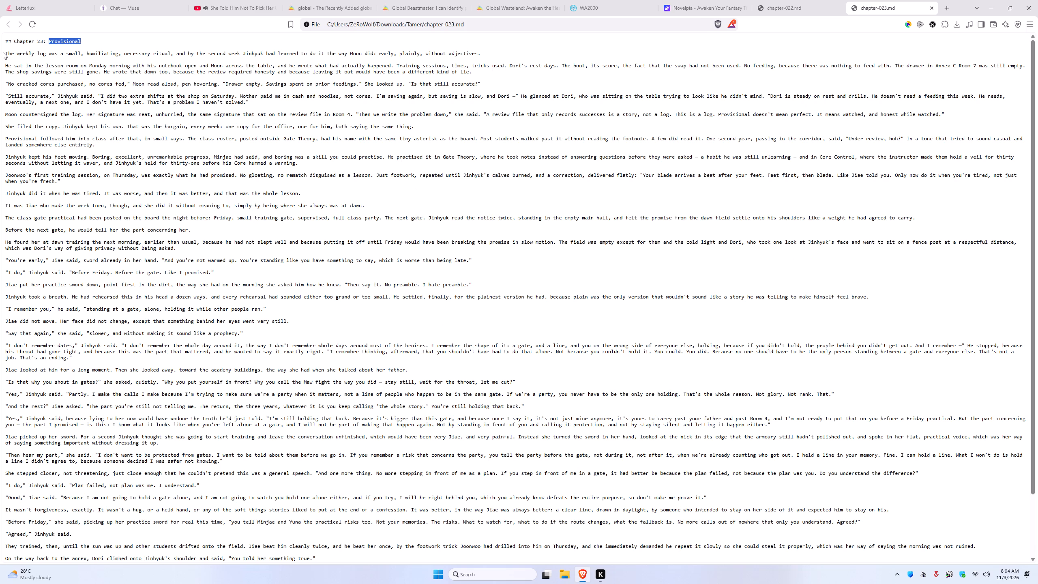
pyautogui.moveTo(4, 52); pyautogui.dragTo(826, 583)
pyautogui.hotkey('ctrl', 'c')
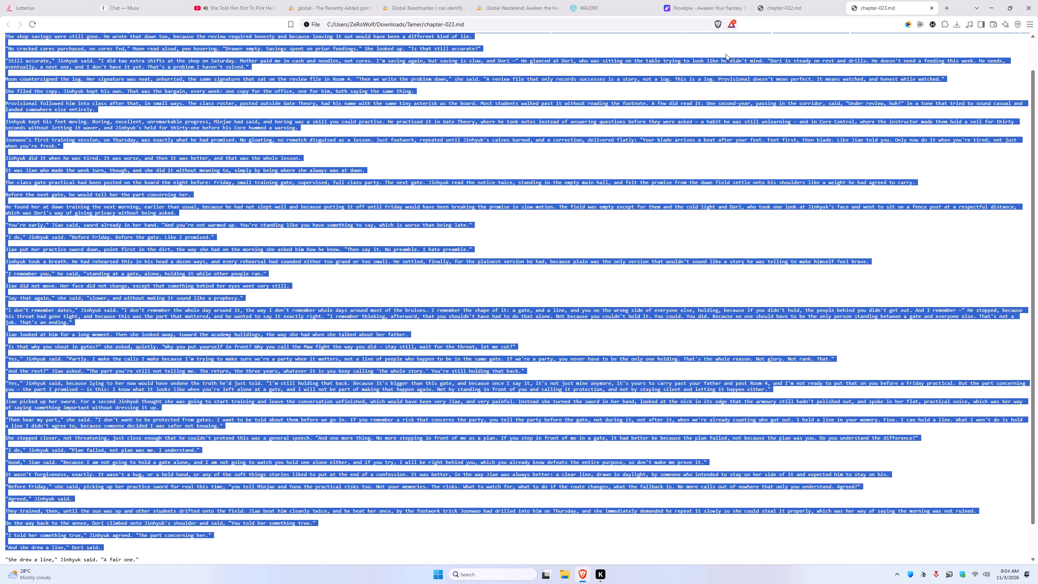
pyautogui.click(704, 0)
pyautogui.click(452, 342)
pyautogui.hotkey('ctrl', 'v')
# Publish Provisional as a public chapter of The Tamer Who Came Back with immediate upload.
pyautogui.scroll(-3, 270, 363)
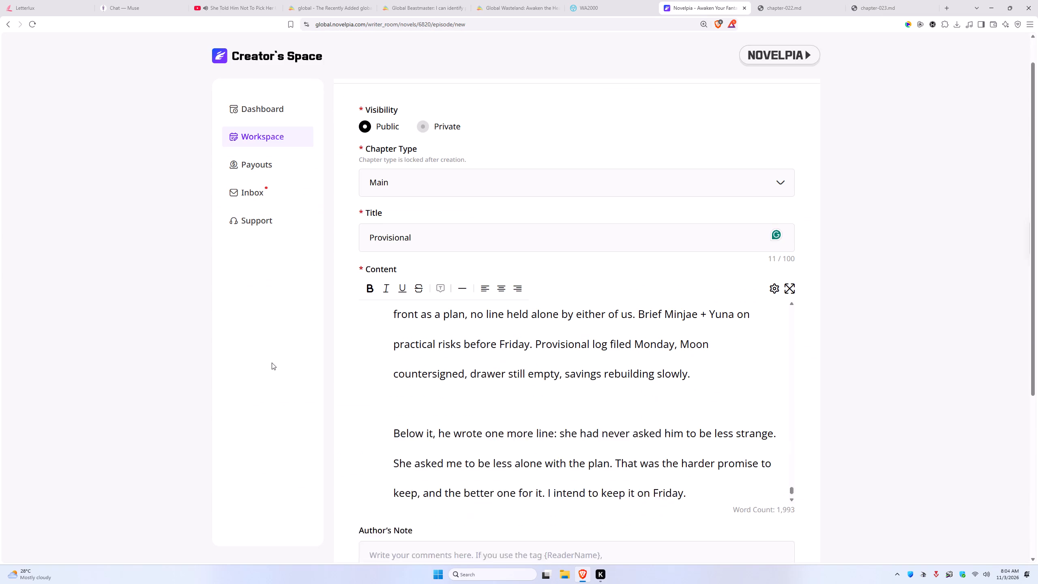
pyautogui.scroll(-5, 272, 363)
pyautogui.click(458, 459)
pyautogui.doubleClick(490, 313)
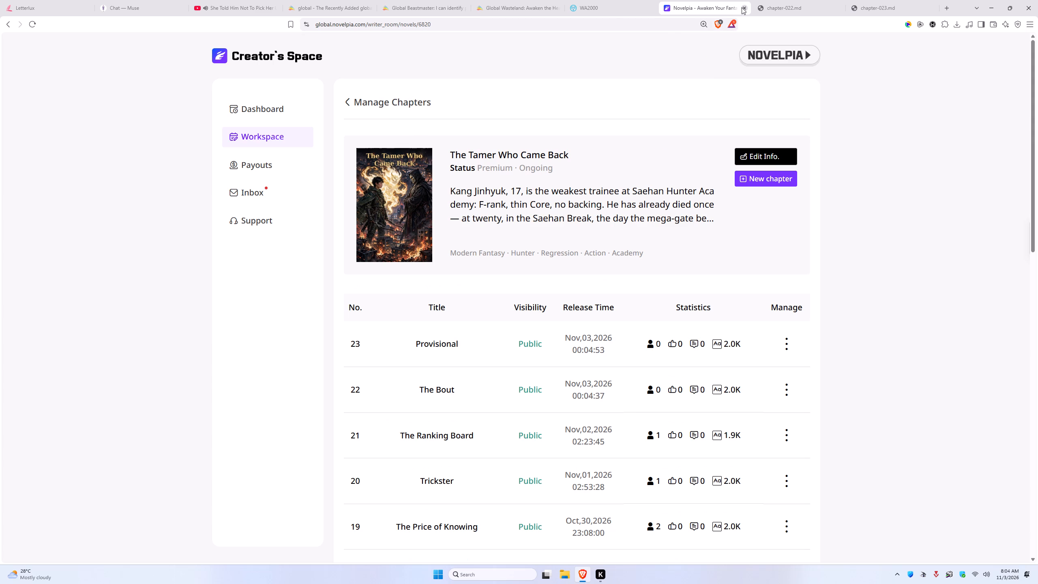
# Close the chapter-022 and chapter-023 files.
pyautogui.click(800, 0)
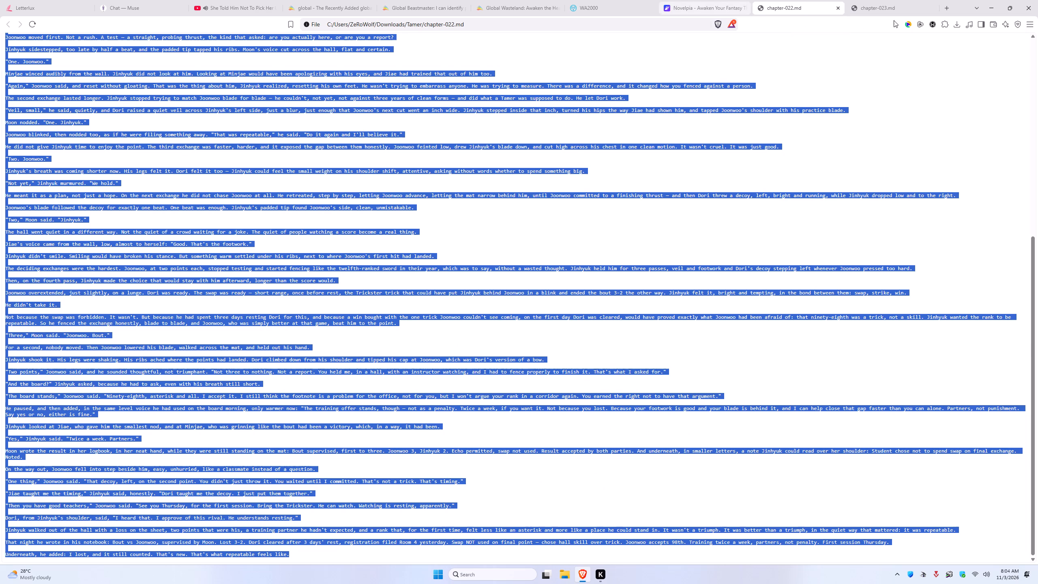
pyautogui.click(890, 0)
pyautogui.click(838, 9)
pyautogui.click(838, 9)
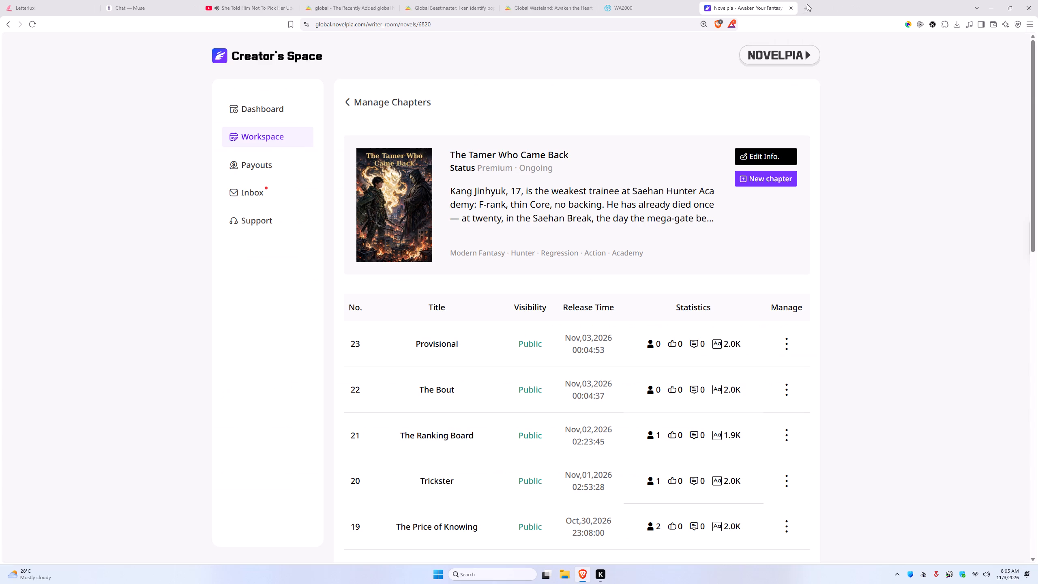
# Open the newest Reborn as a Sausage Dog Ch.4 comment from the Inbox and copy the Portuguese comment's text.
pyautogui.click(258, 188)
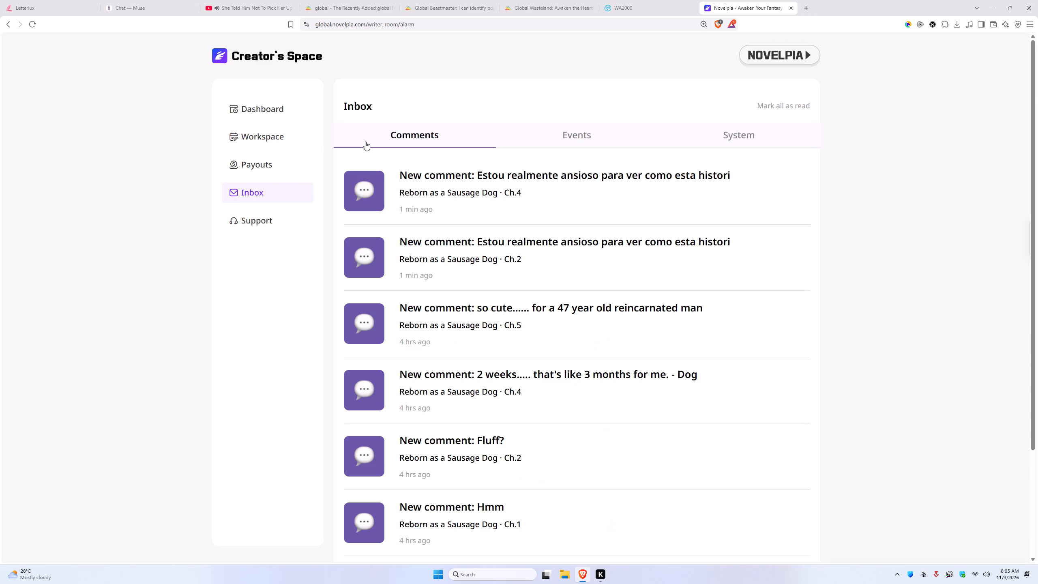
pyautogui.click(530, 177)
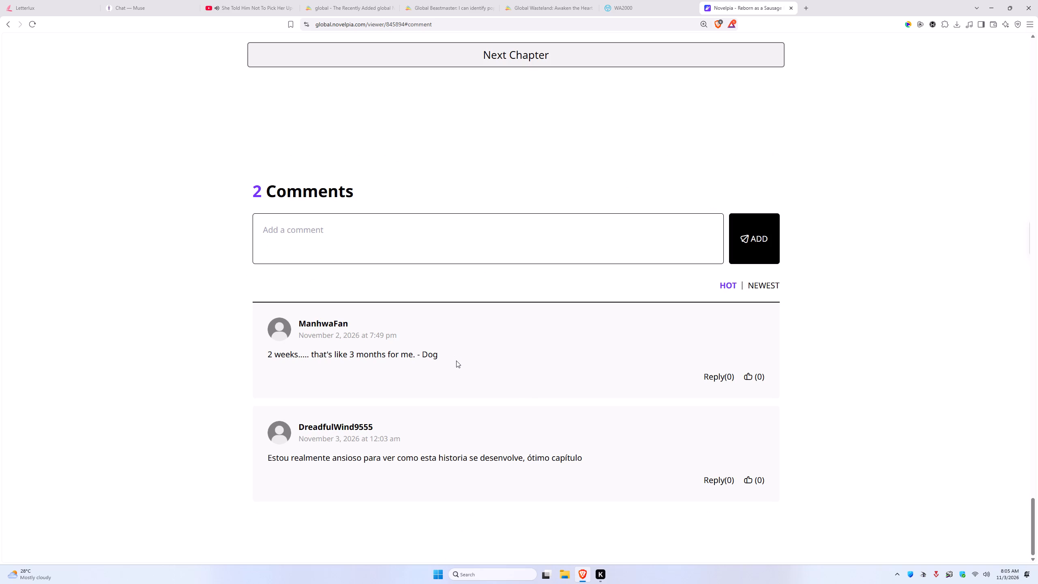
pyautogui.tripleClick(412, 455)
pyautogui.rightClick(412, 455)
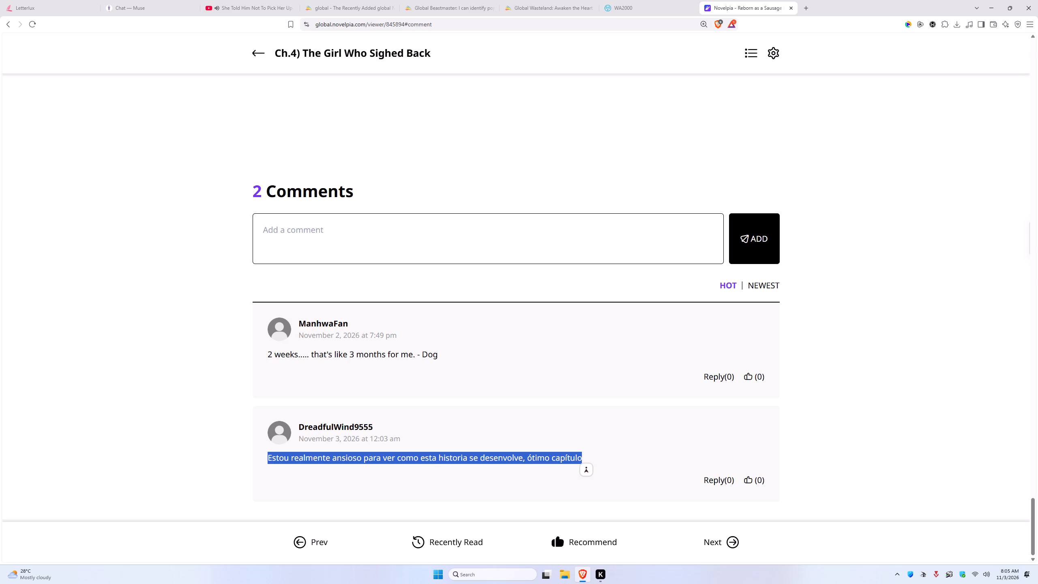
pyautogui.rightClick(461, 457)
pyautogui.rightClick(461, 457)
pyautogui.hotkey('ctrl', 'c')
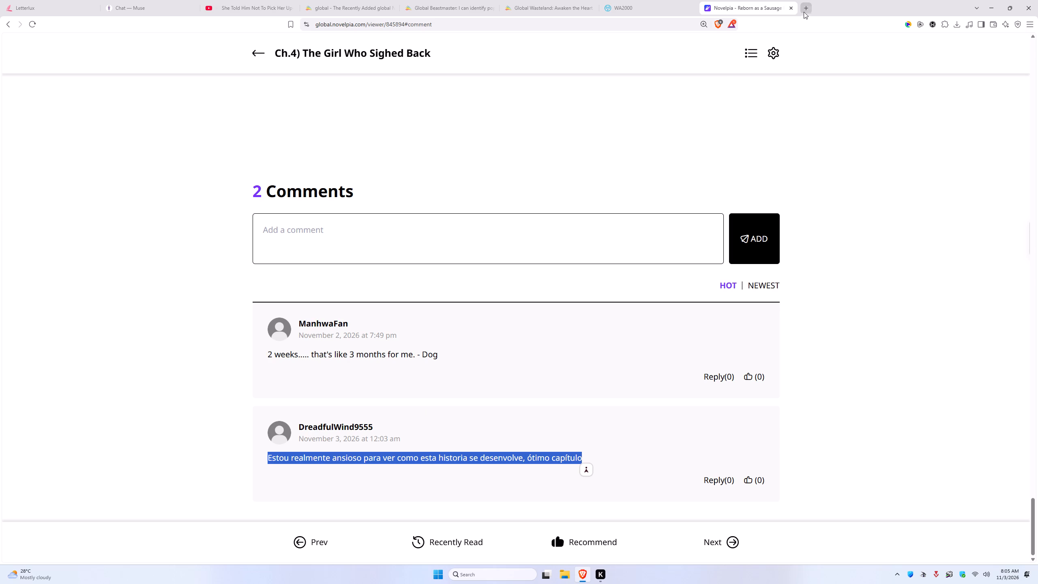
# In the Muse chat, close the open chapter 18 document and send "translate this" followed by the copied Portuguese comment.
pyautogui.click(150, 0)
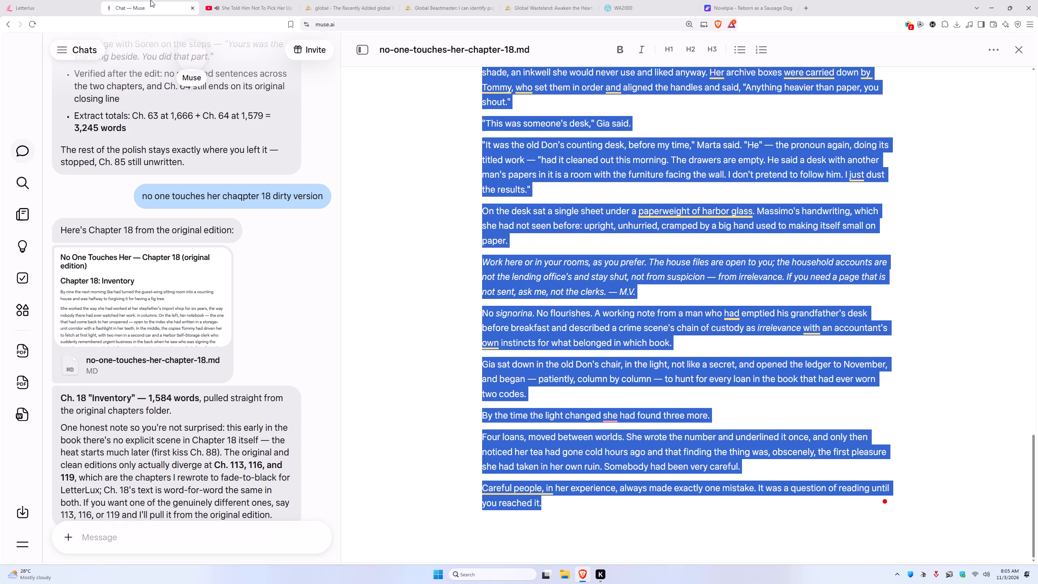
pyautogui.click(232, 537)
pyautogui.click(1017, 45)
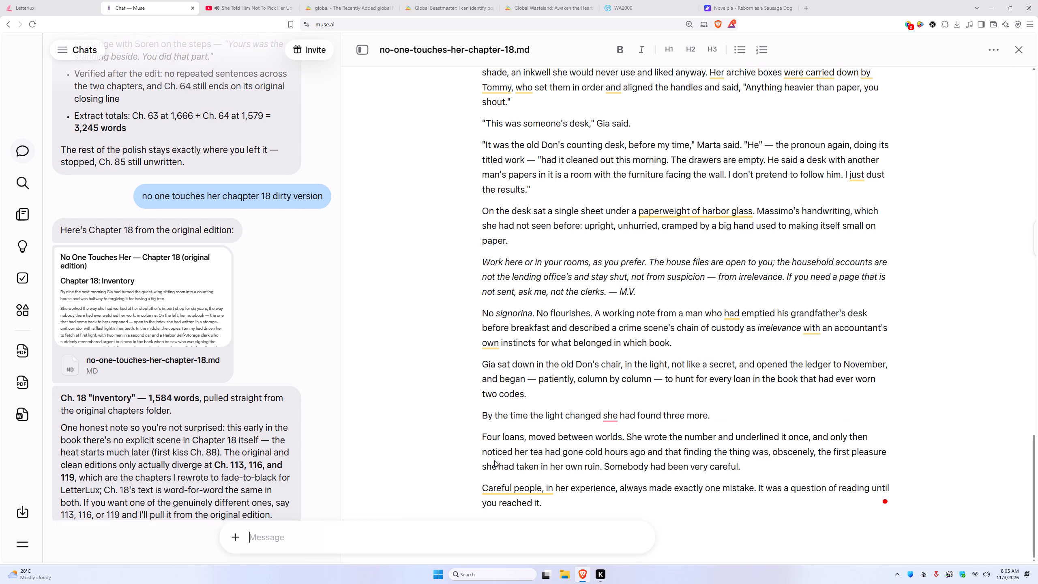
pyautogui.click(277, 540)
pyautogui.write('translate this')
pyautogui.press('space')
pyautogui.hotkey('ctrl', 'v')
pyautogui.press('Return')
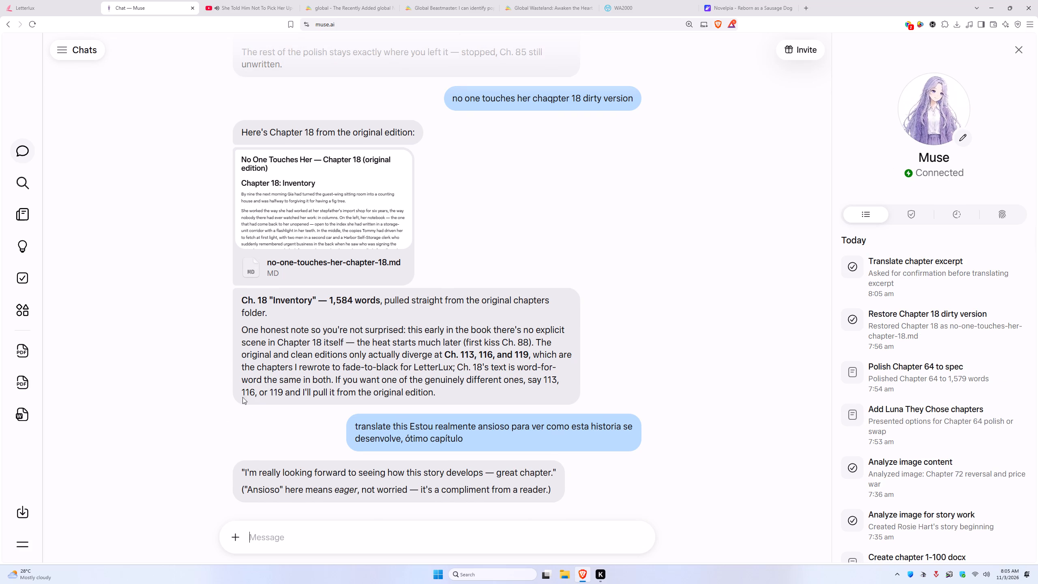
# Close the Reborn as a Sausage Dog Ch.4 comment page.
pyautogui.click(781, 0)
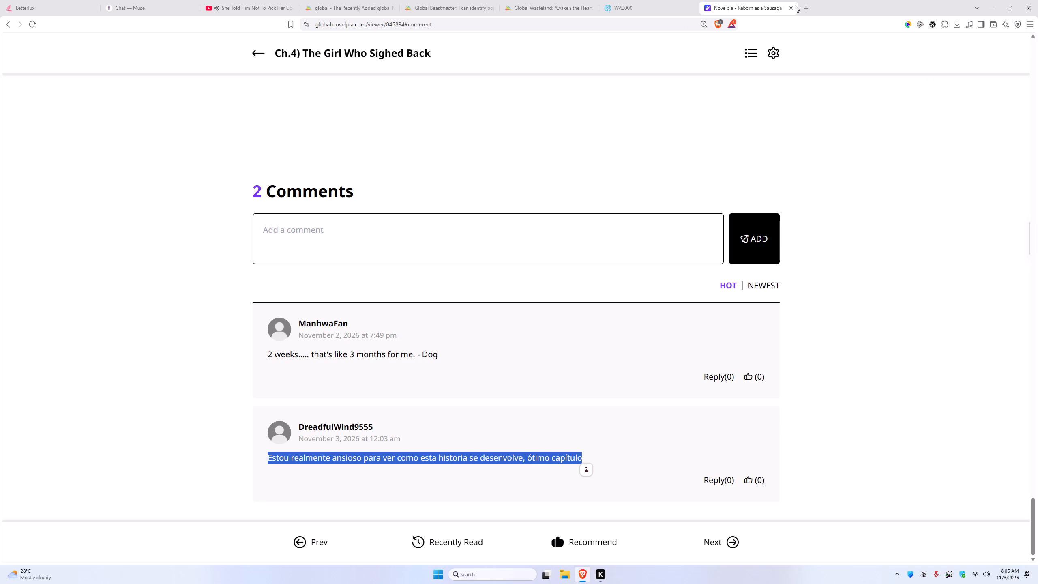
pyautogui.click(792, 7)
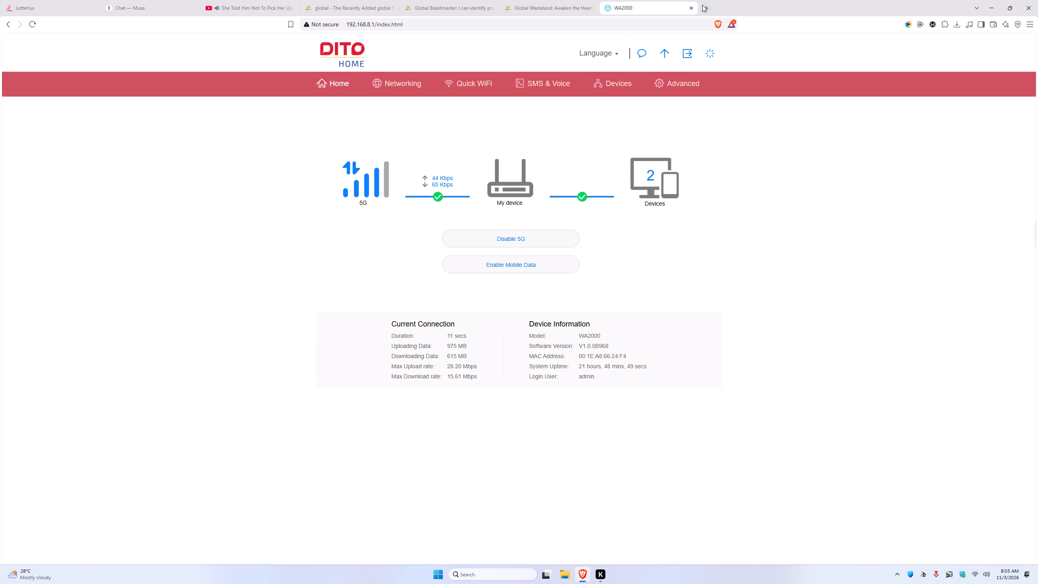
# Open the bookmarked Novelpia, GoodNovel, PubliWrite manuscripts, Letterlux, AlphaNovel contract and Booknet reading statistics pages, and close the blank page.
pyautogui.click(702, 5)
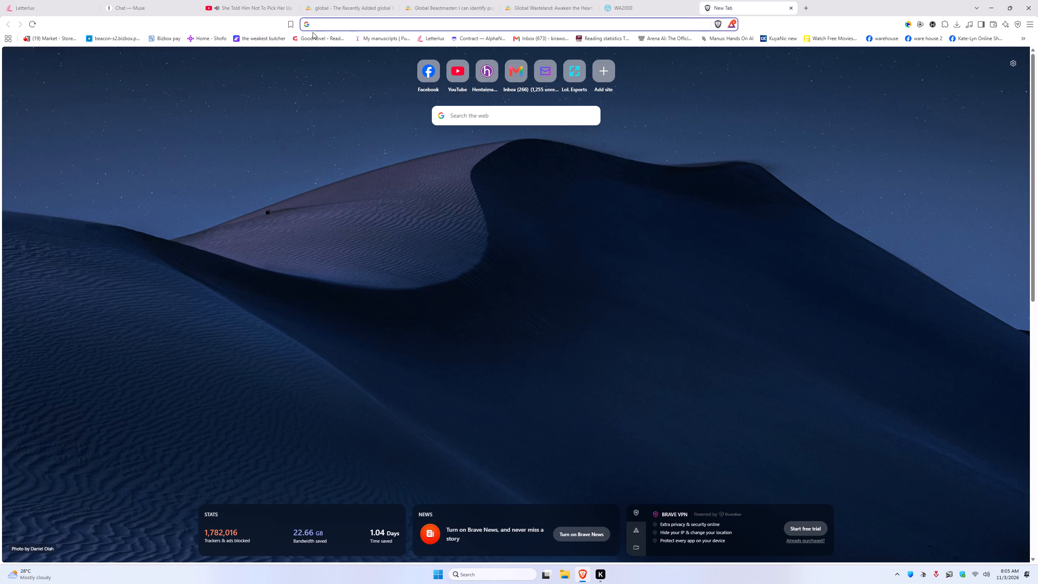
pyautogui.middleClick(262, 39)
pyautogui.middleClick(321, 39)
pyautogui.middleClick(391, 38)
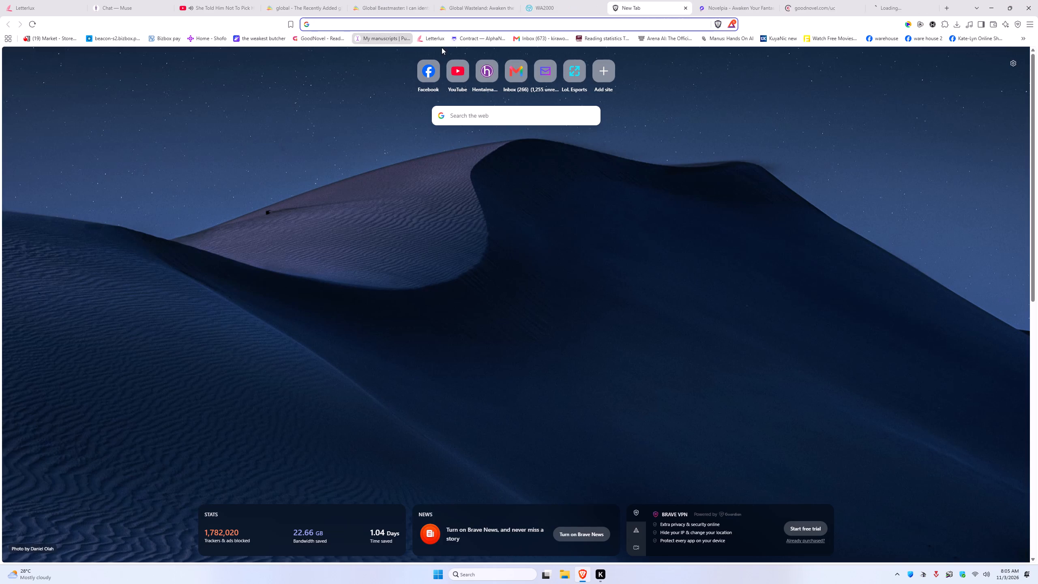
pyautogui.middleClick(432, 38)
pyautogui.middleClick(476, 37)
pyautogui.middleClick(601, 40)
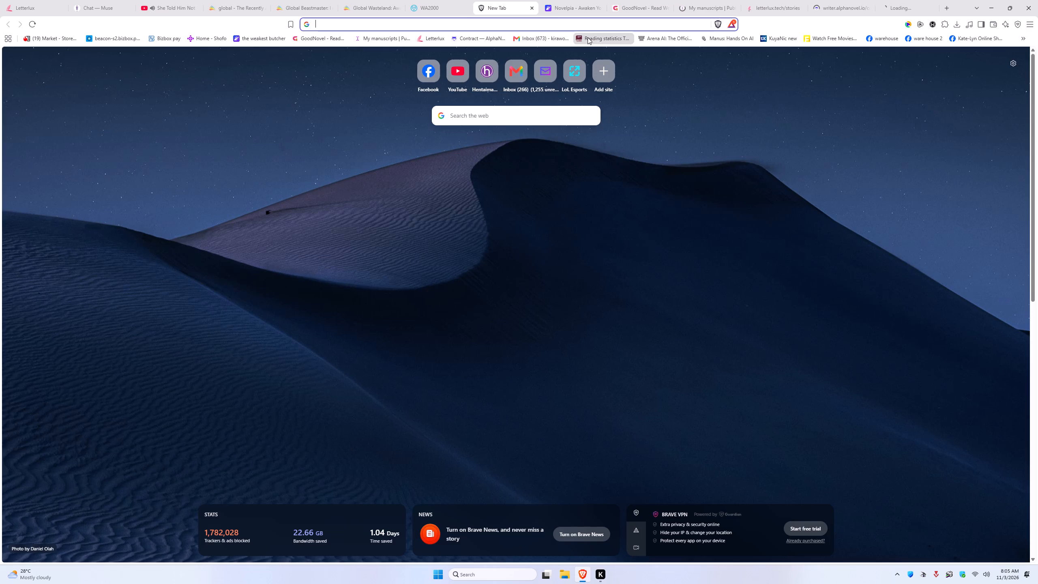
pyautogui.click(553, 0)
pyautogui.click(528, 7)
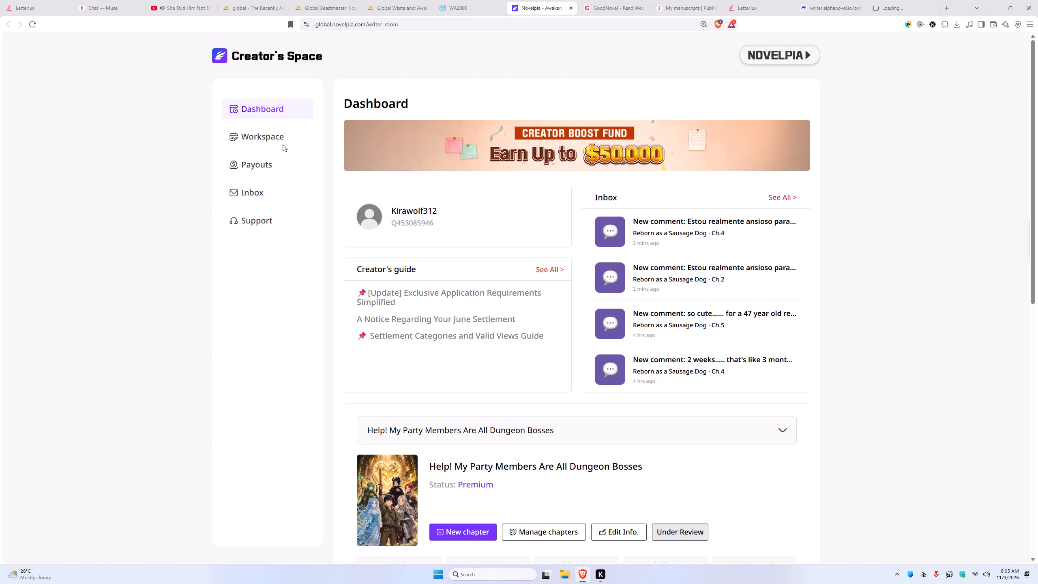
# Check the Novelpia Workspace, GoodNovel, PubliWrite and Letterlux author pages, closing each after viewing it.
pyautogui.click(276, 137)
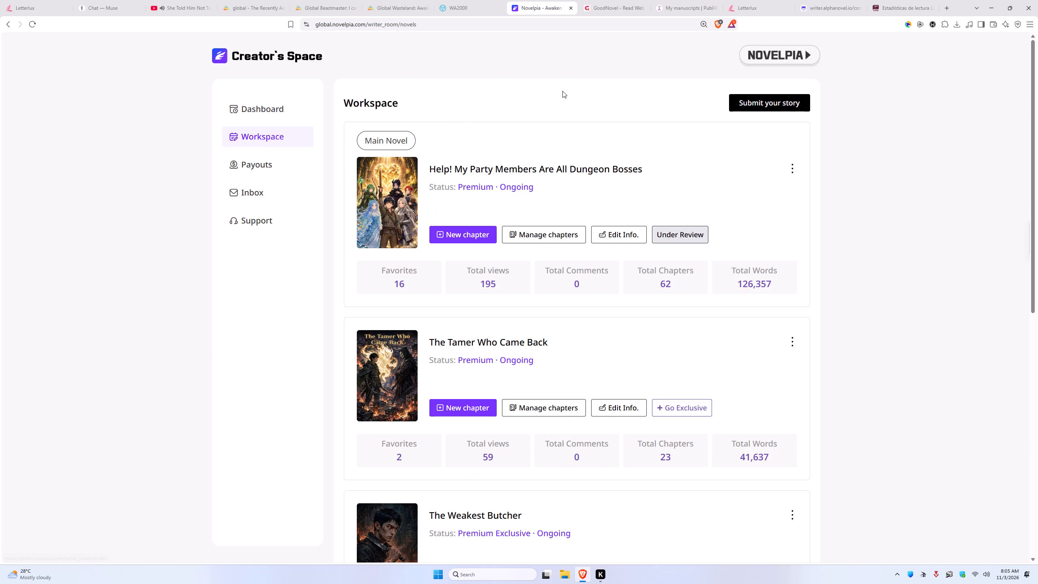
pyautogui.click(603, 0)
pyautogui.click(572, 8)
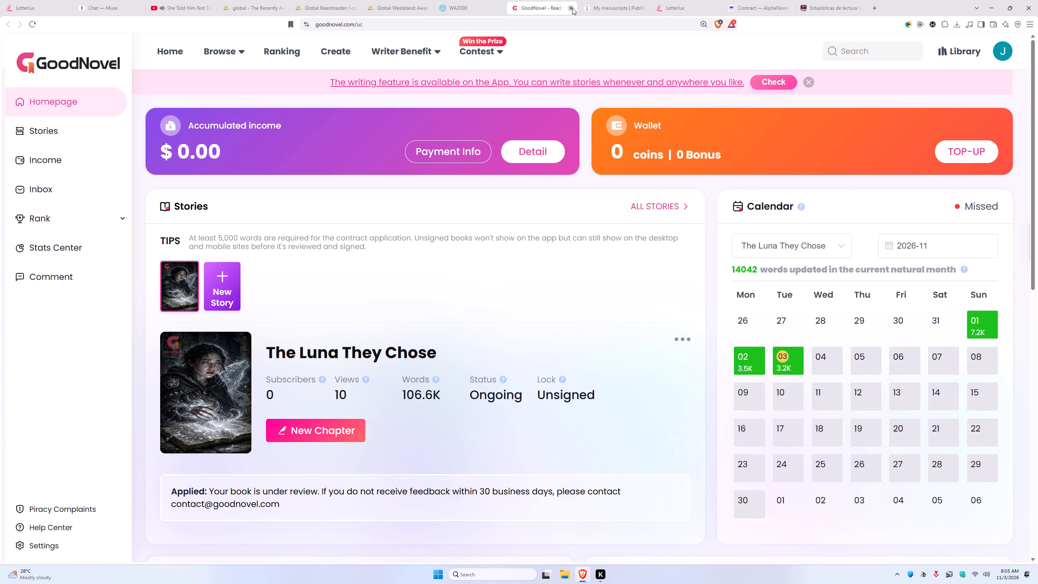
pyautogui.click(572, 8)
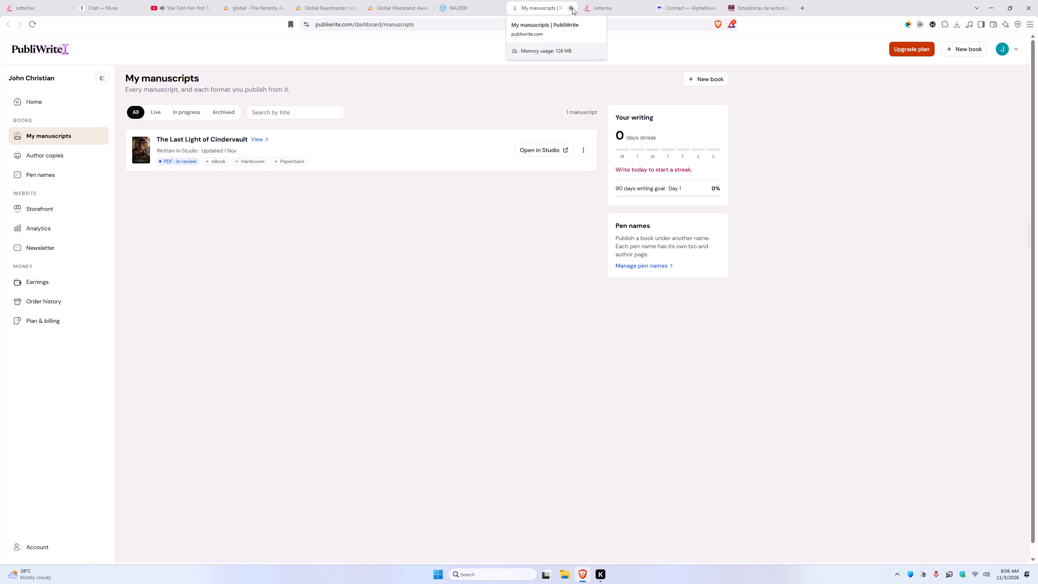
pyautogui.click(572, 8)
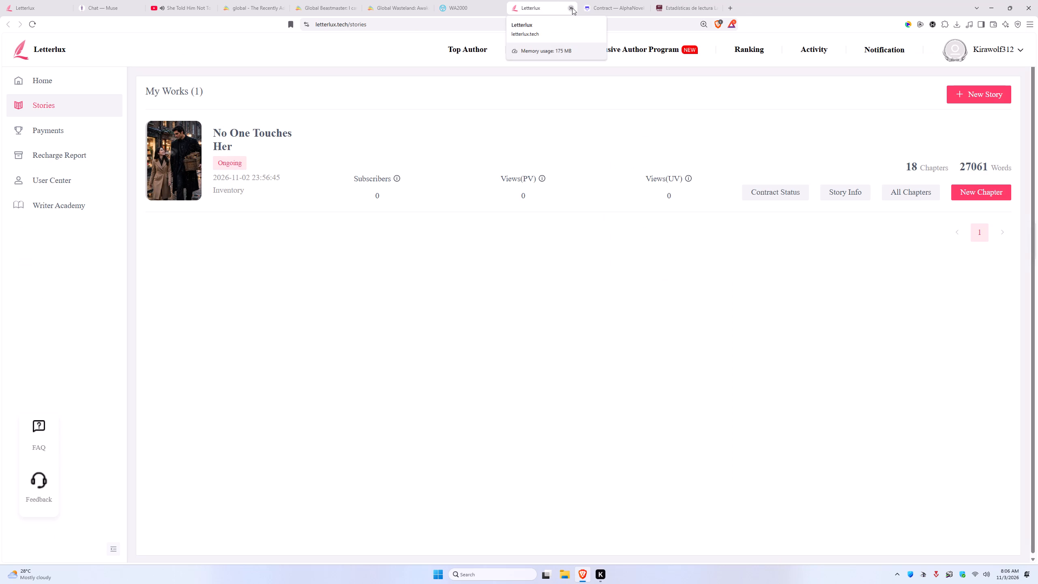
pyautogui.click(572, 8)
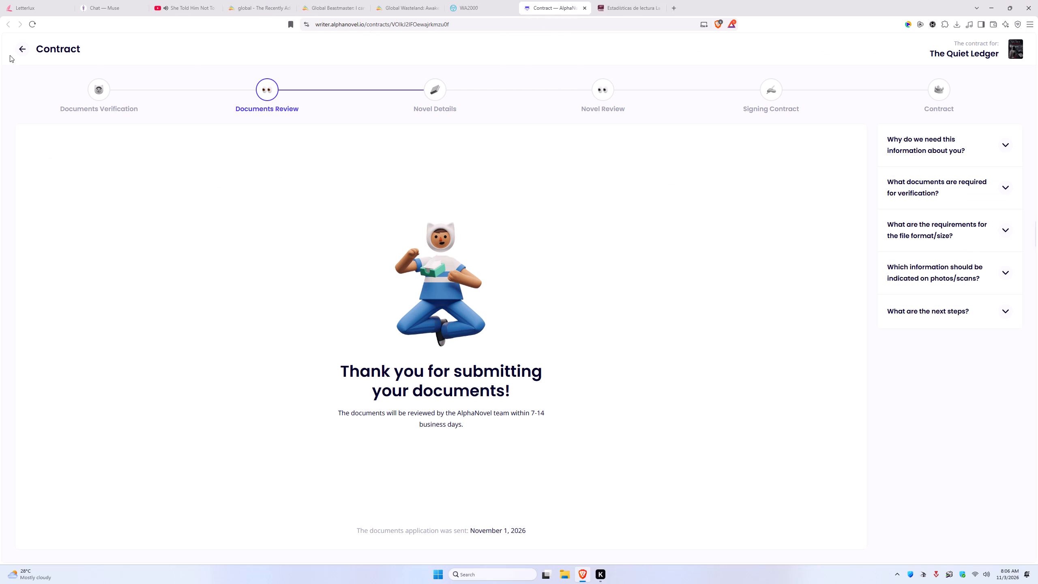
# Go from the AlphaNovel contract page to the writer.alphanovel.io home, view The Quiet Ledger in the editor, and close the site.
pyautogui.click(19, 50)
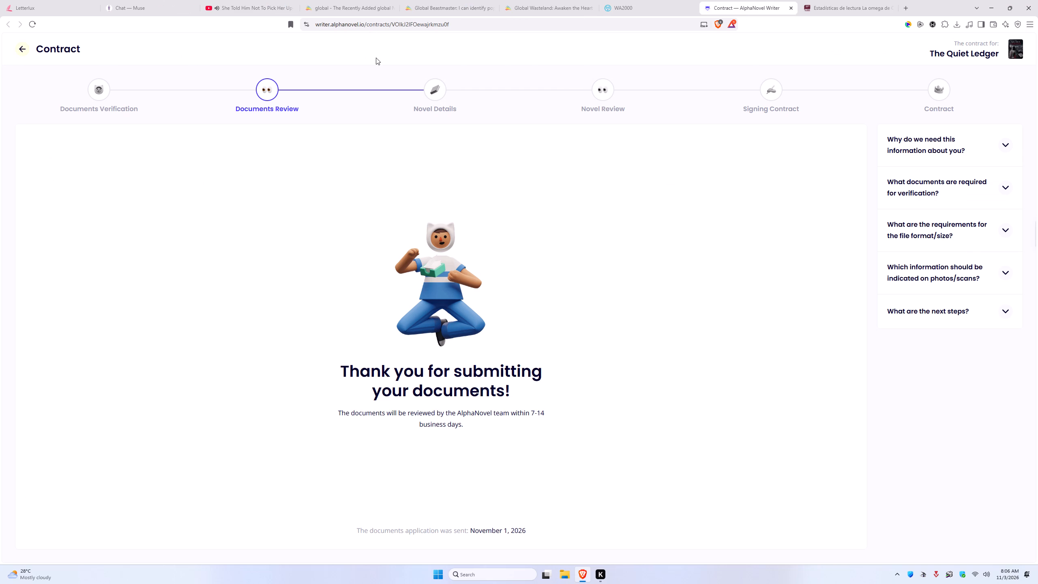
pyautogui.click(1021, 57)
pyautogui.click(1017, 52)
pyautogui.tripleClick(18, 48)
pyautogui.moveTo(363, 21); pyautogui.dragTo(587, 48)
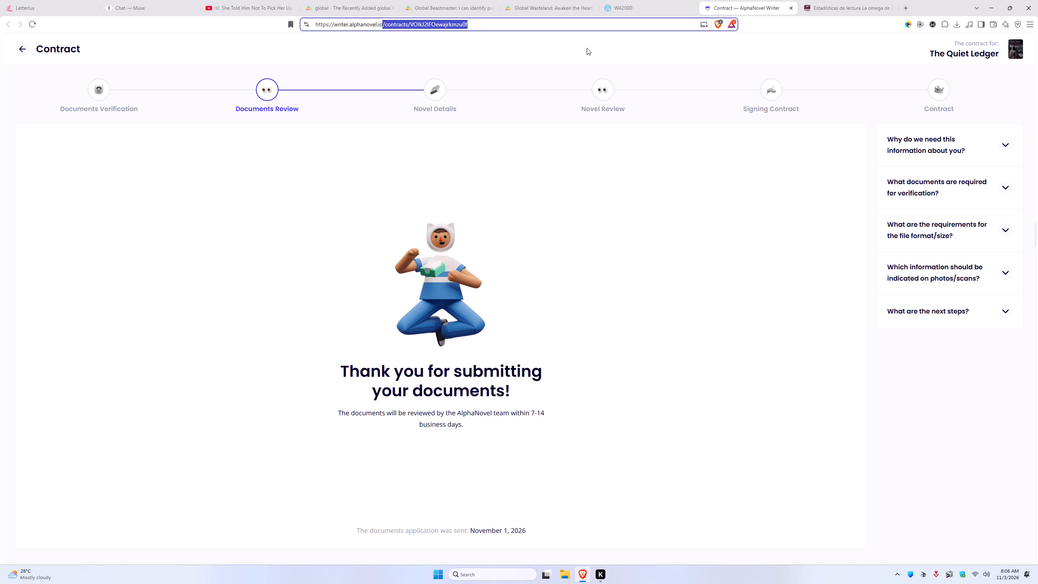
pyautogui.press('BackSpace')
pyautogui.press('Return')
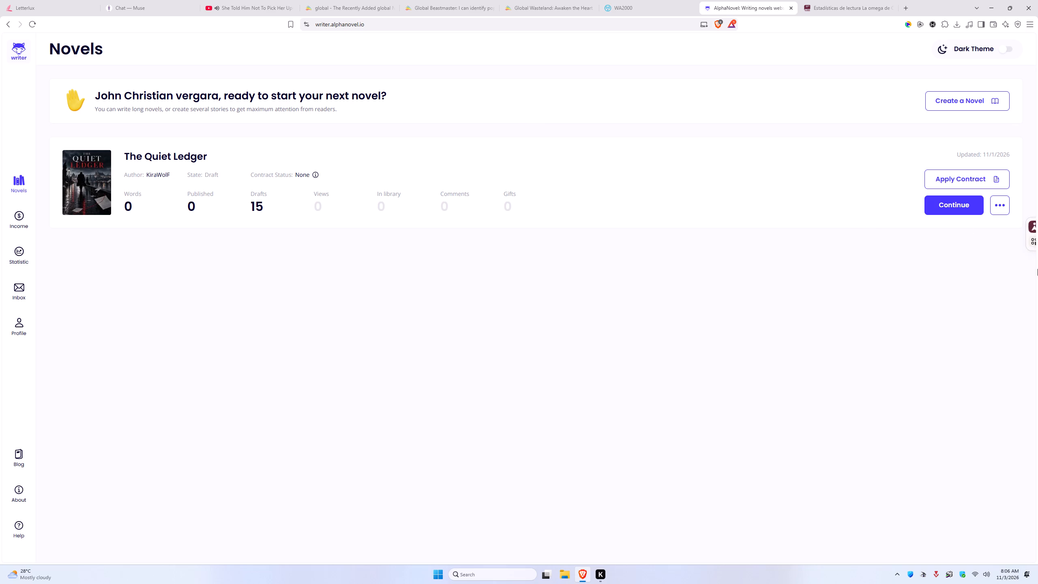
pyautogui.click(996, 206)
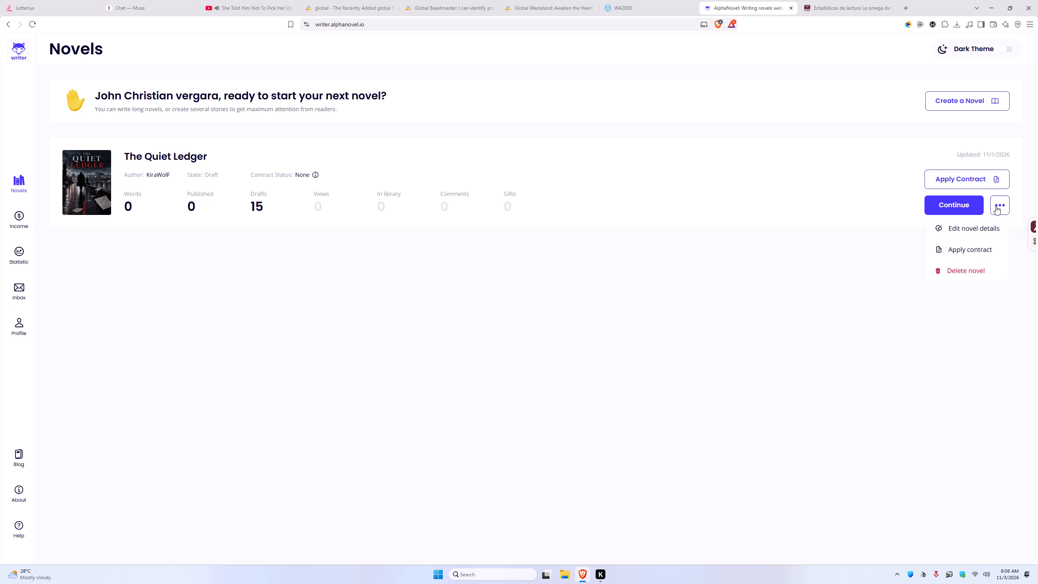
pyautogui.click(971, 202)
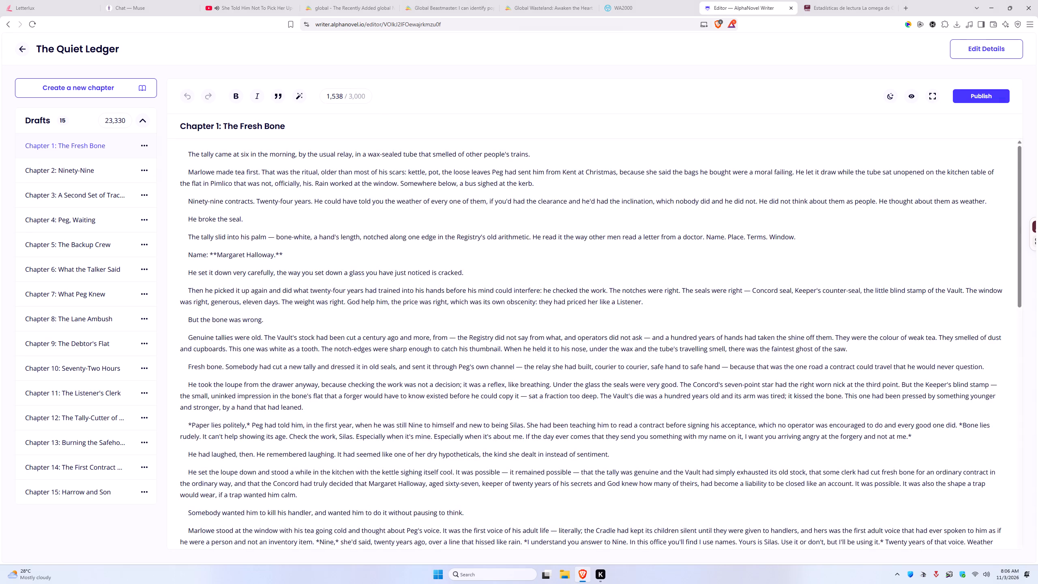
pyautogui.click(827, 5)
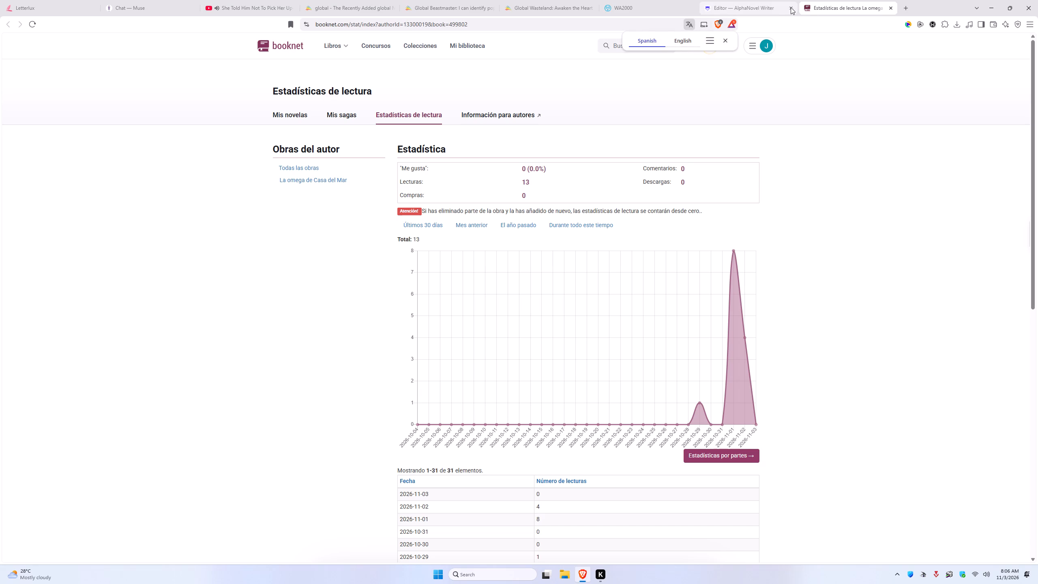
pyautogui.click(791, 7)
# On Booknet, check the author's novels list and the last-30-days reading statistics for all works.
pyautogui.doubleClick(300, 113)
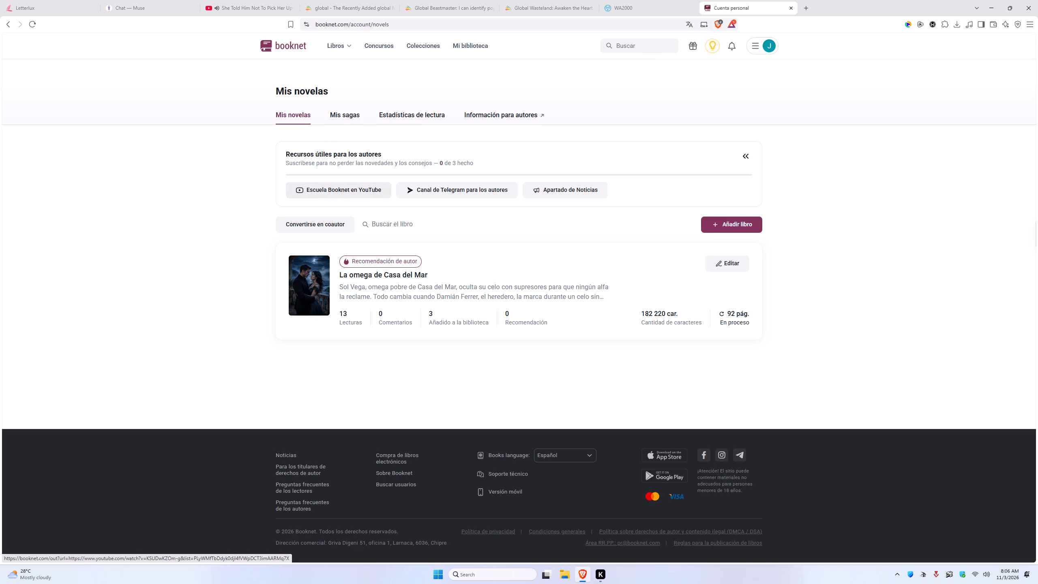
pyautogui.click(341, 118)
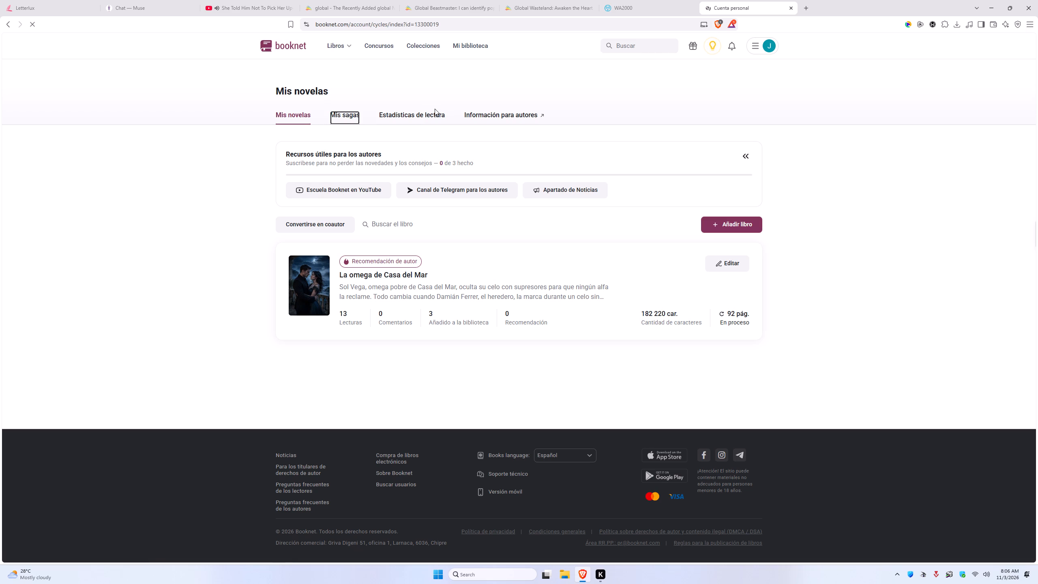
pyautogui.click(429, 119)
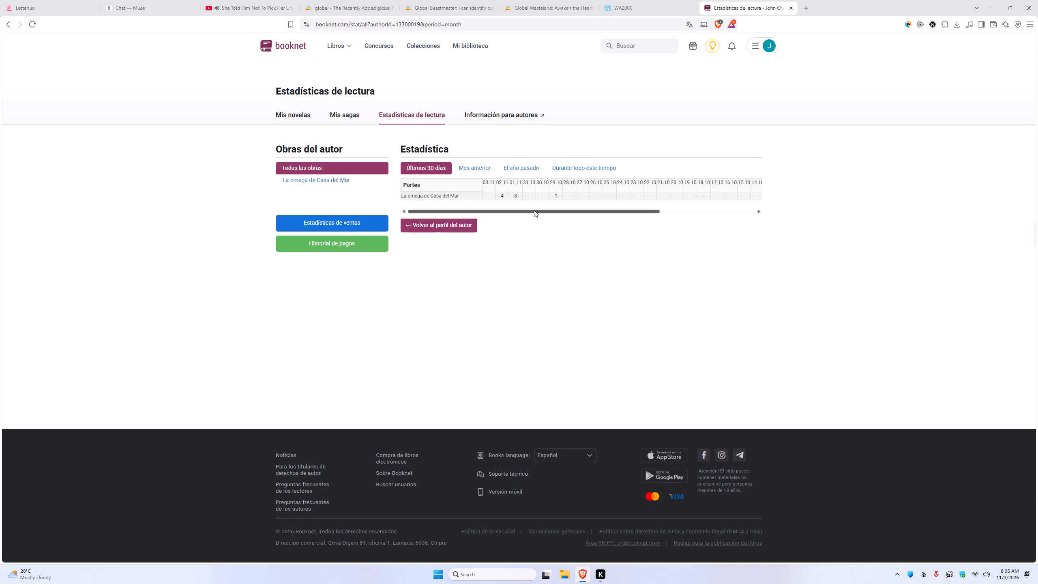
pyautogui.moveTo(534, 210); pyautogui.dragTo(509, 210)
# Translate the Booknet reading statistics page to English, retrying the translation as needed.
pyautogui.rightClick(527, 236)
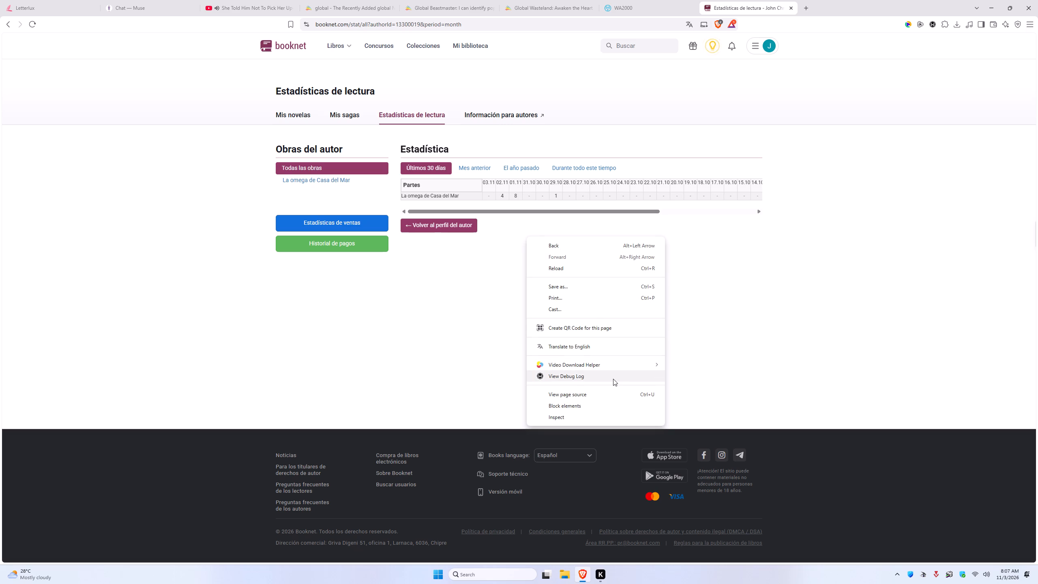
pyautogui.click(603, 346)
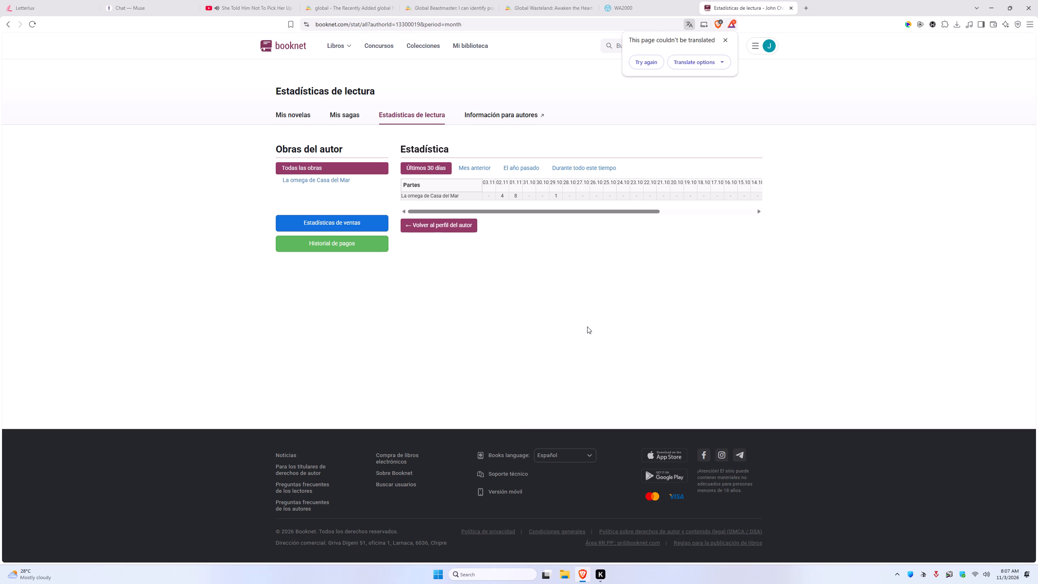
pyautogui.click(643, 62)
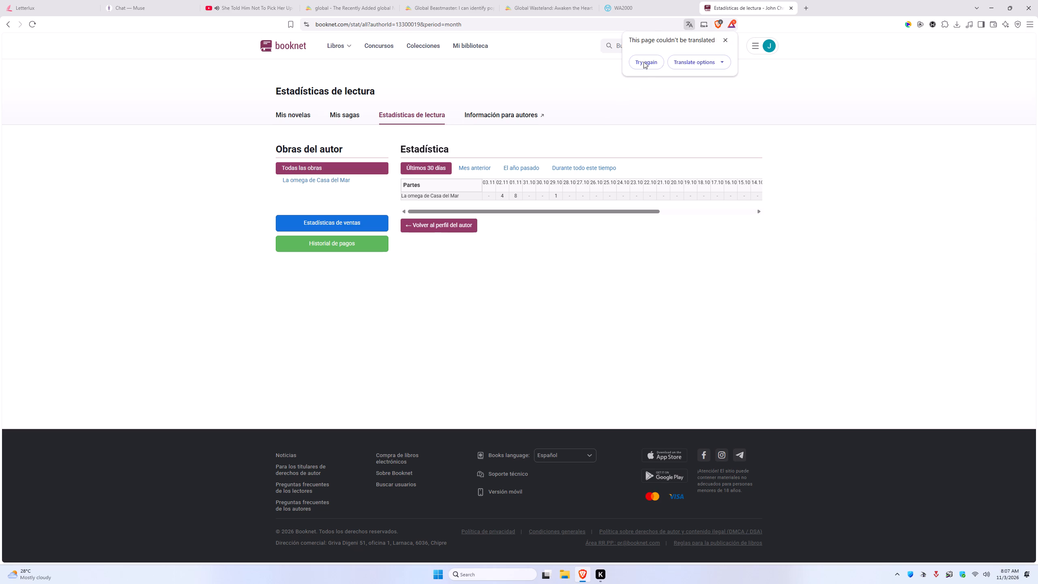
pyautogui.click(649, 67)
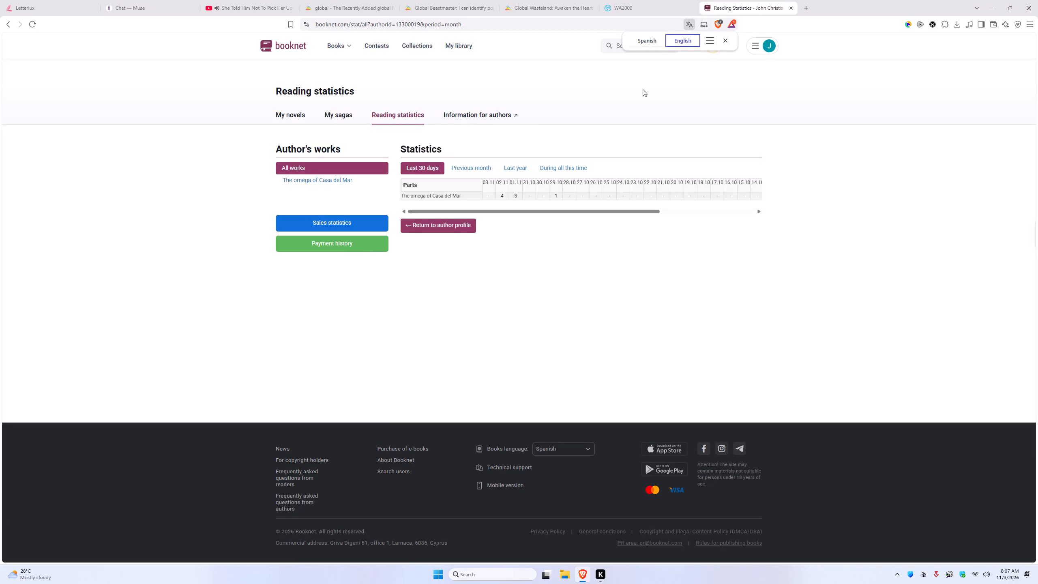
# Check the Booknet payment history, Booknet balance and Bonuses pages of the account.
pyautogui.click(373, 239)
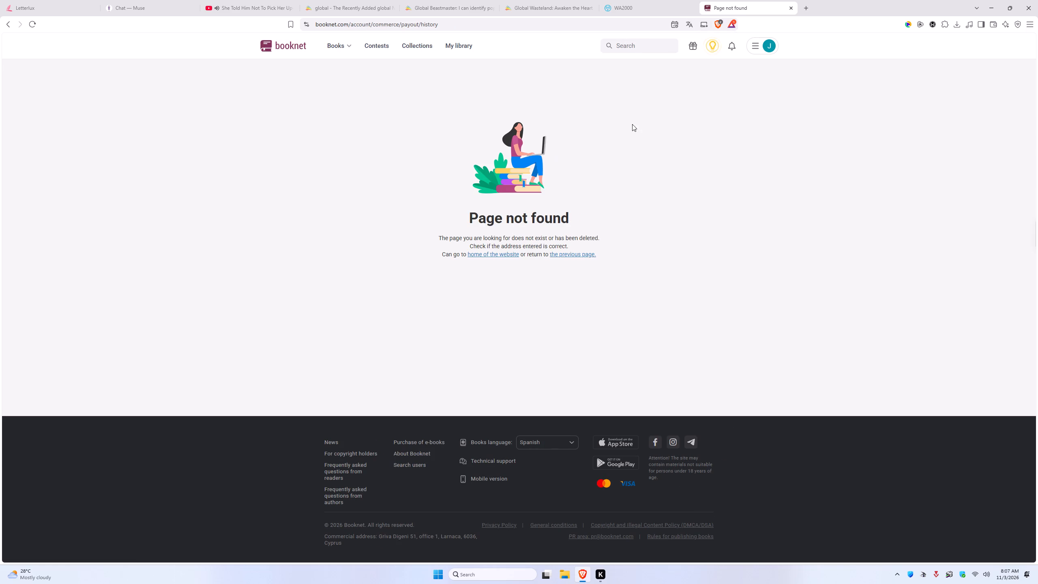
pyautogui.click(766, 43)
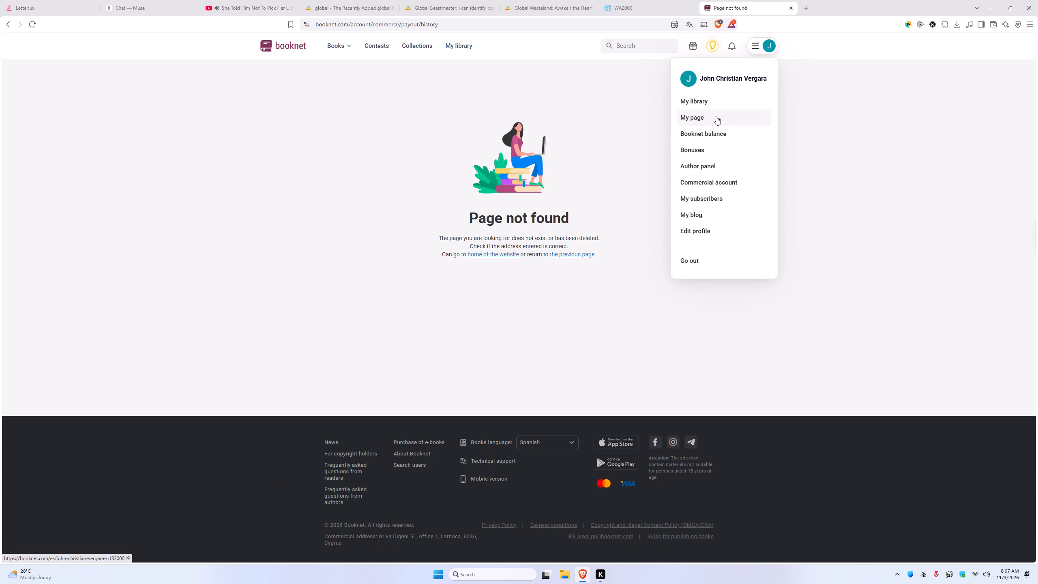
pyautogui.click(716, 131)
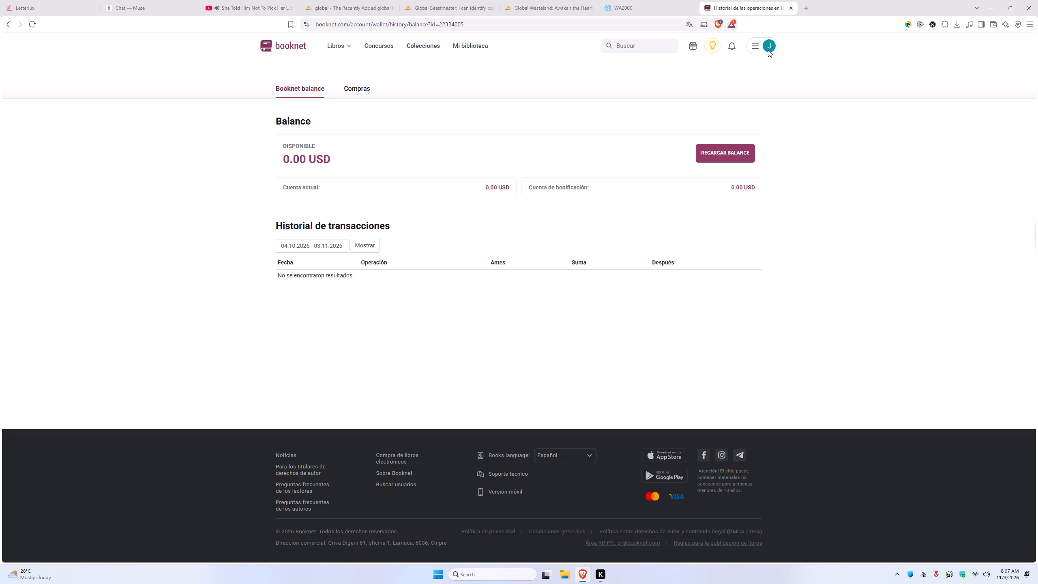
pyautogui.click(768, 50)
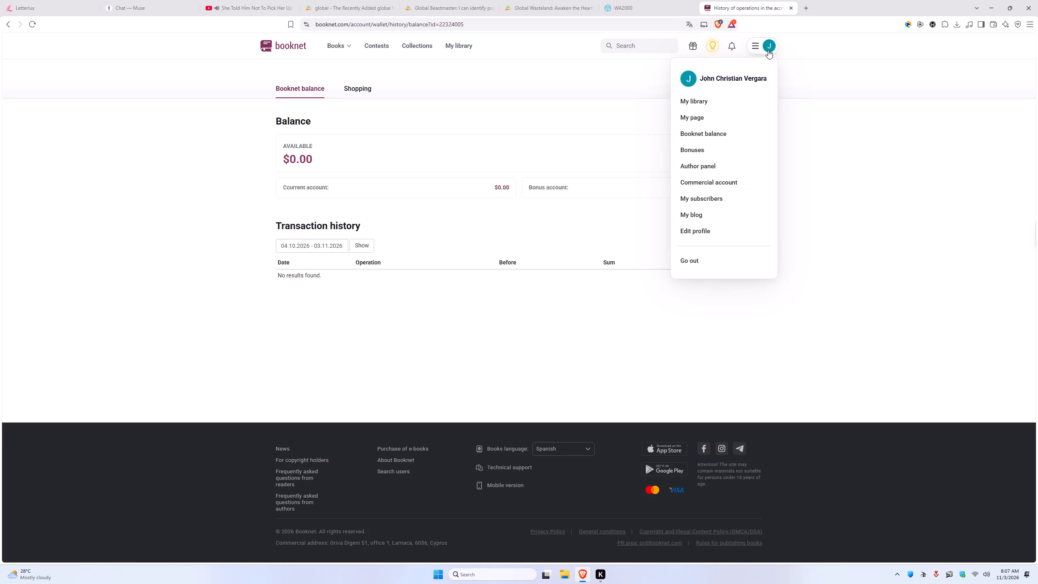
pyautogui.click(721, 150)
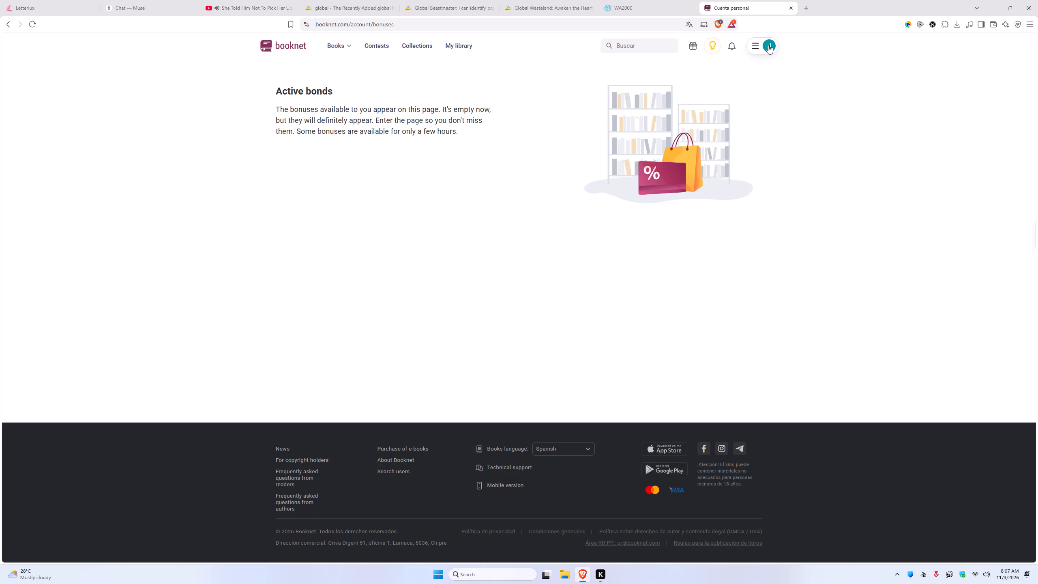
# Open the Booknet account's Commercial account page to examine the requirements for commercial author status.
pyautogui.click(768, 45)
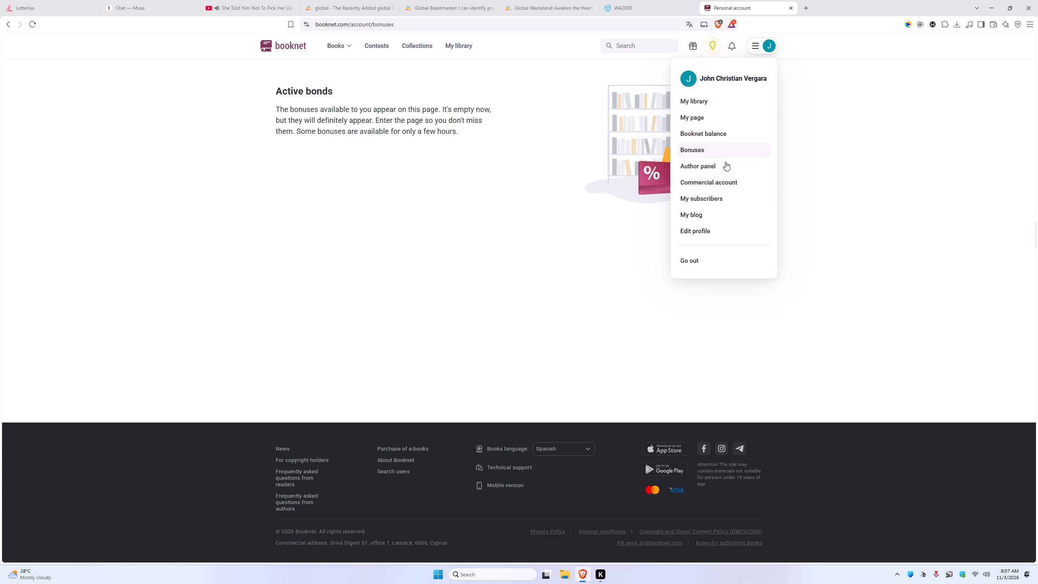
pyautogui.click(726, 187)
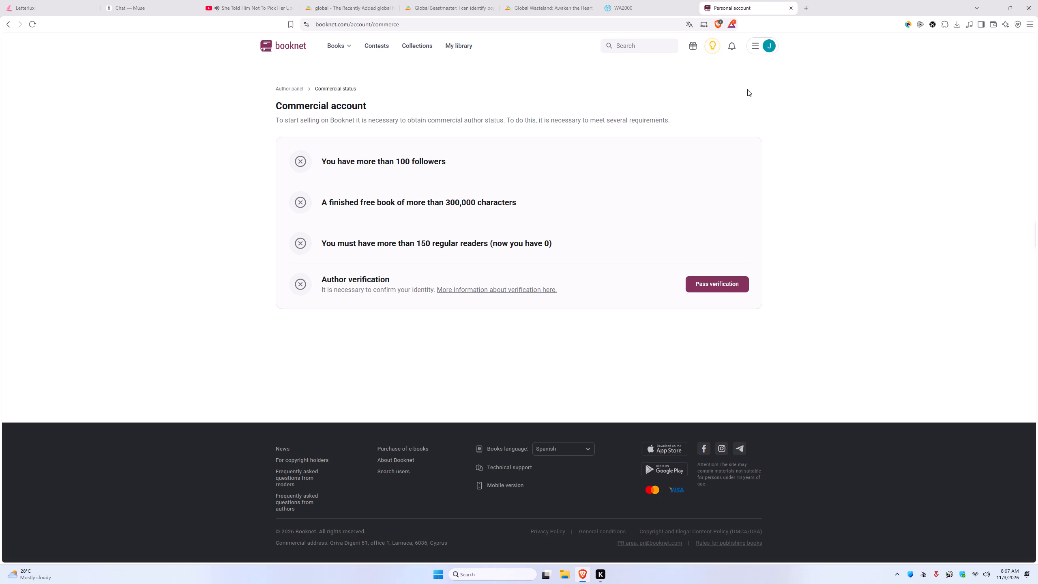
# Open a new blank browser tab and close the Booknet account tab.
pyautogui.click(800, 8)
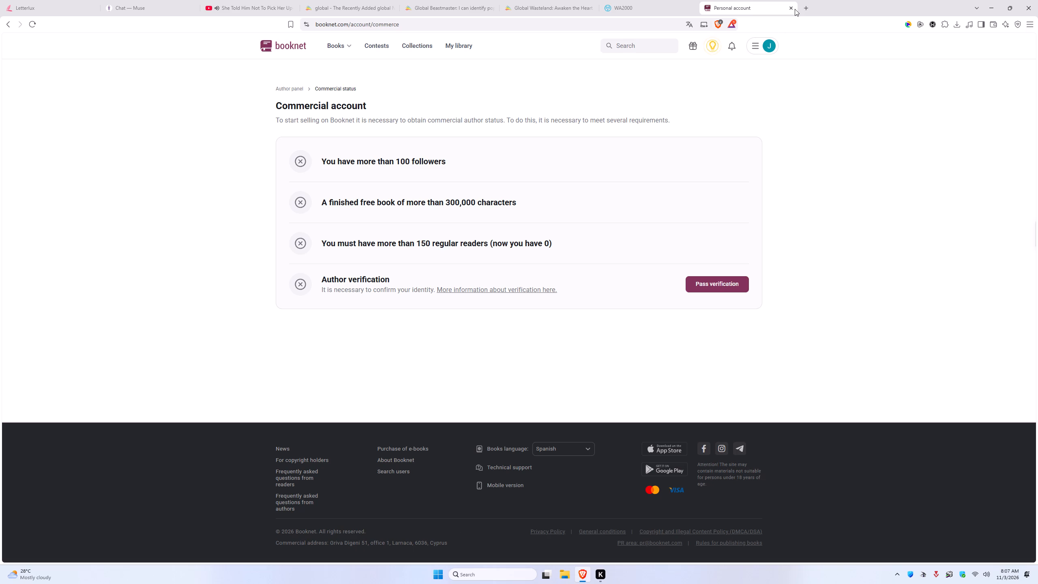
pyautogui.click(802, 8)
pyautogui.click(792, 9)
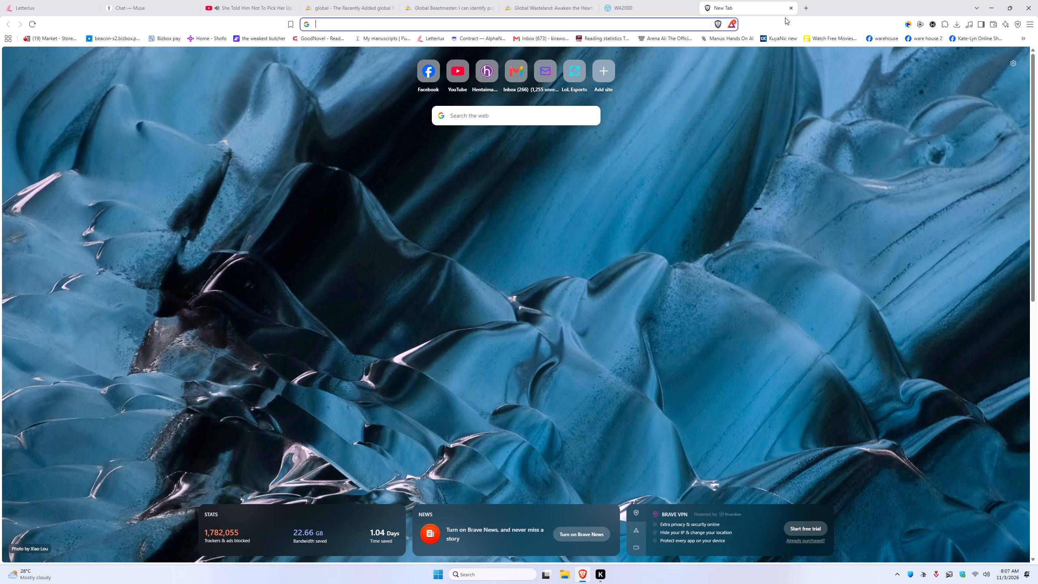